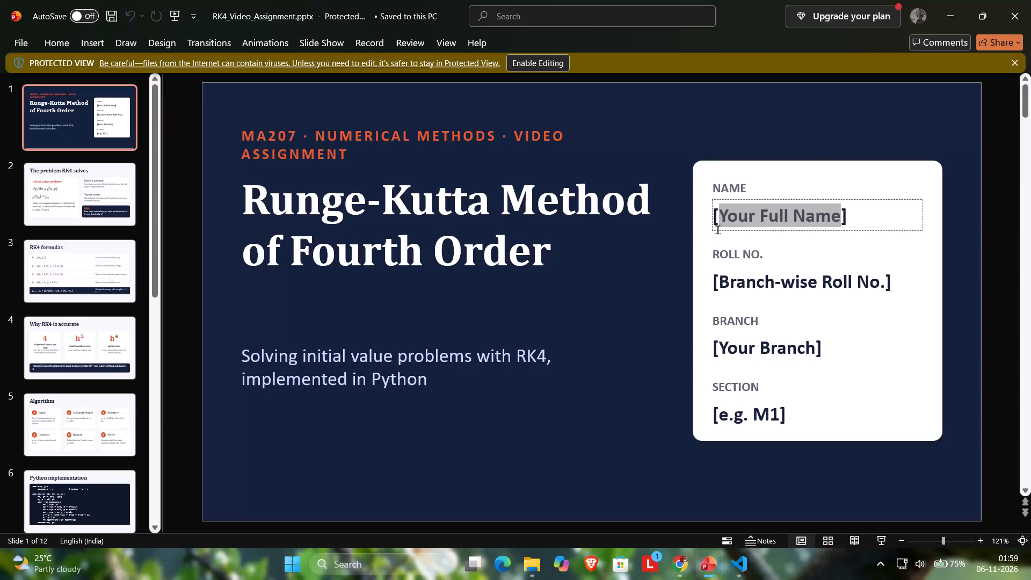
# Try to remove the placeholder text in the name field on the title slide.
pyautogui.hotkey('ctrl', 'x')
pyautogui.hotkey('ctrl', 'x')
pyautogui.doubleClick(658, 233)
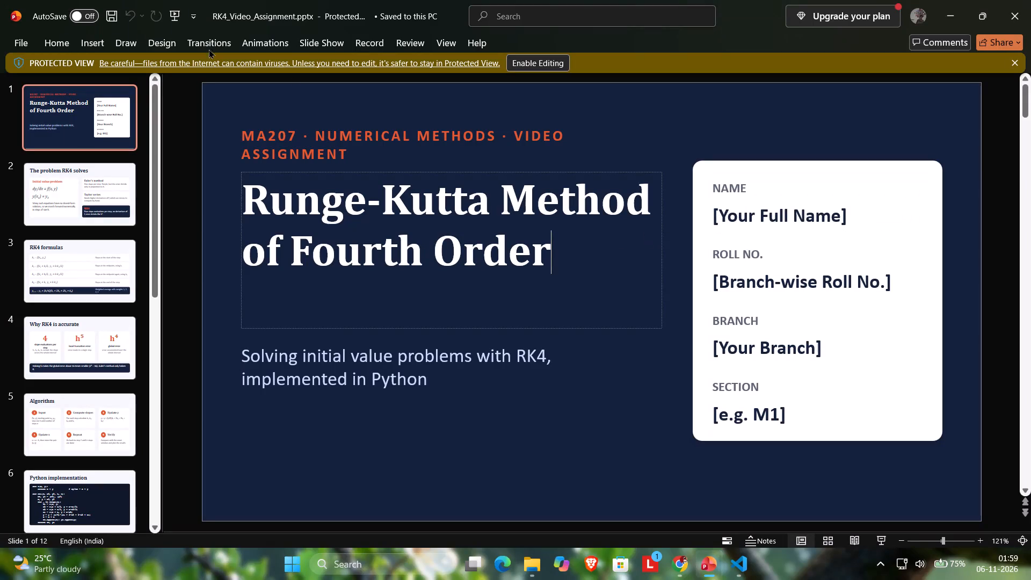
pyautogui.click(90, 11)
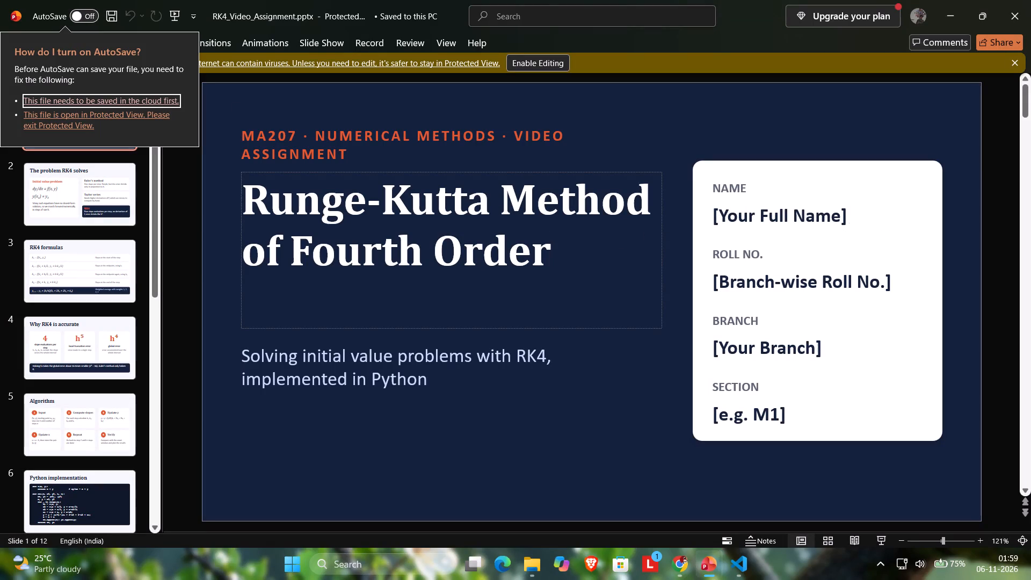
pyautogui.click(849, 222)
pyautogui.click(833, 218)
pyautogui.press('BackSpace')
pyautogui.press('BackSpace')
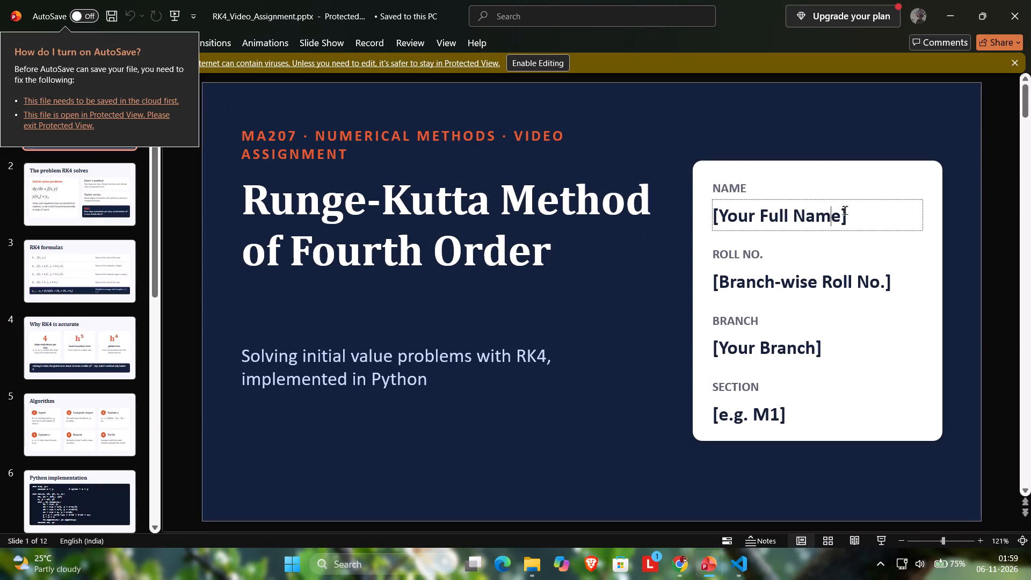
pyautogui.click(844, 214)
# Read the help article on turning on AutoSave for a file that is not stored in the cloud.
pyautogui.click(124, 96)
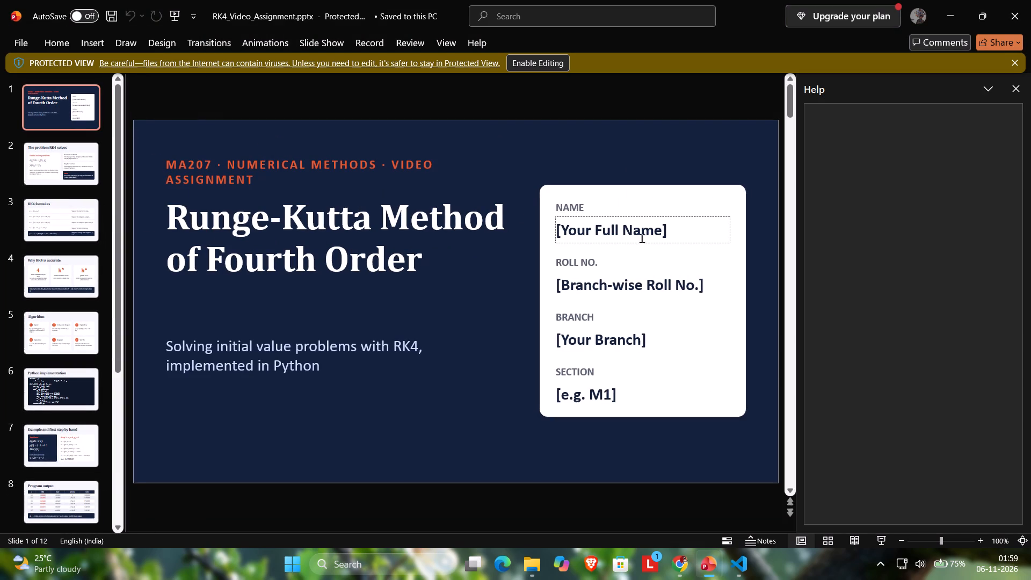
pyautogui.click(670, 233)
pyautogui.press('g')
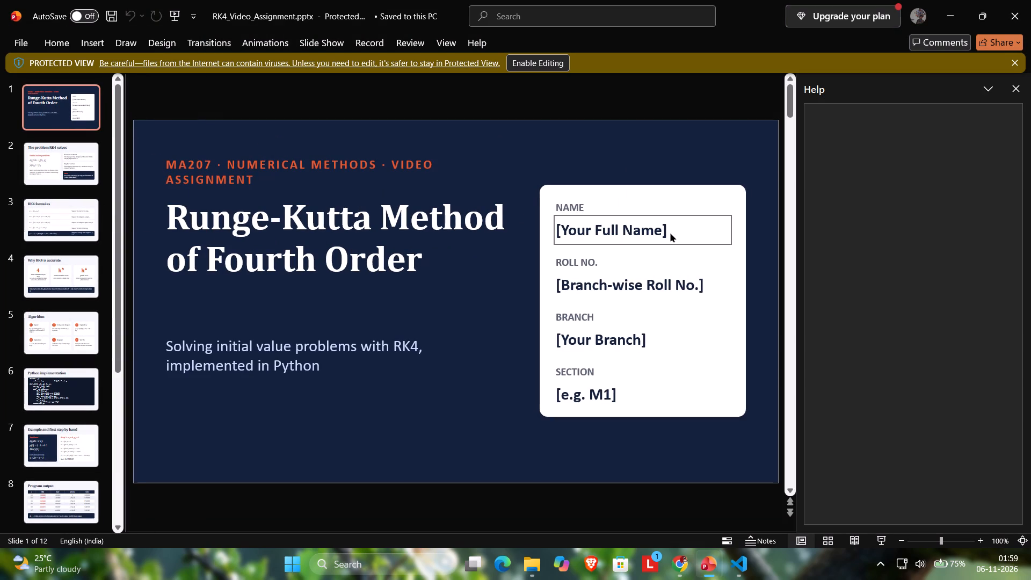
pyautogui.scroll(-3, 885, 265)
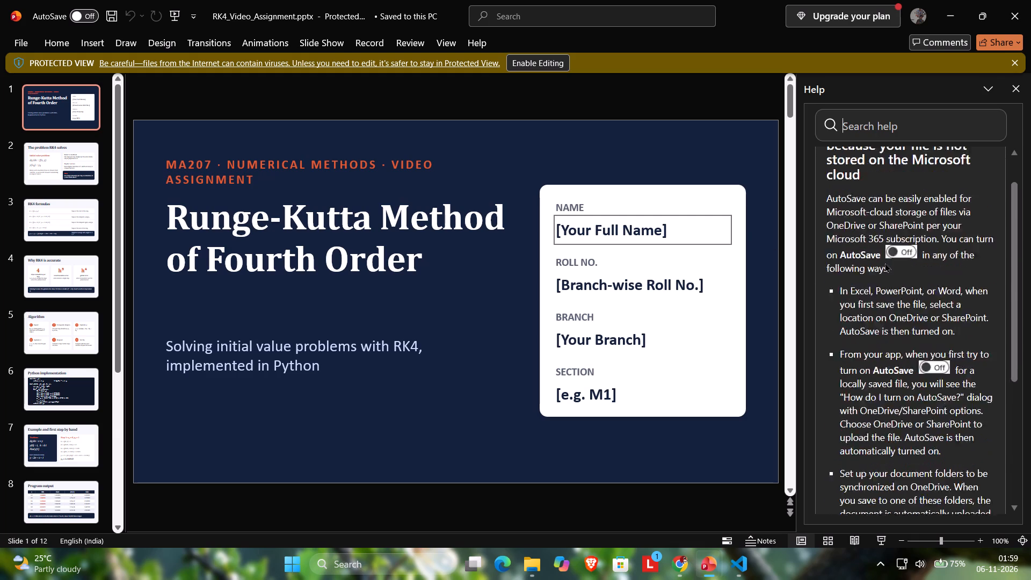
pyautogui.scroll(-9, 885, 263)
pyautogui.click(1017, 82)
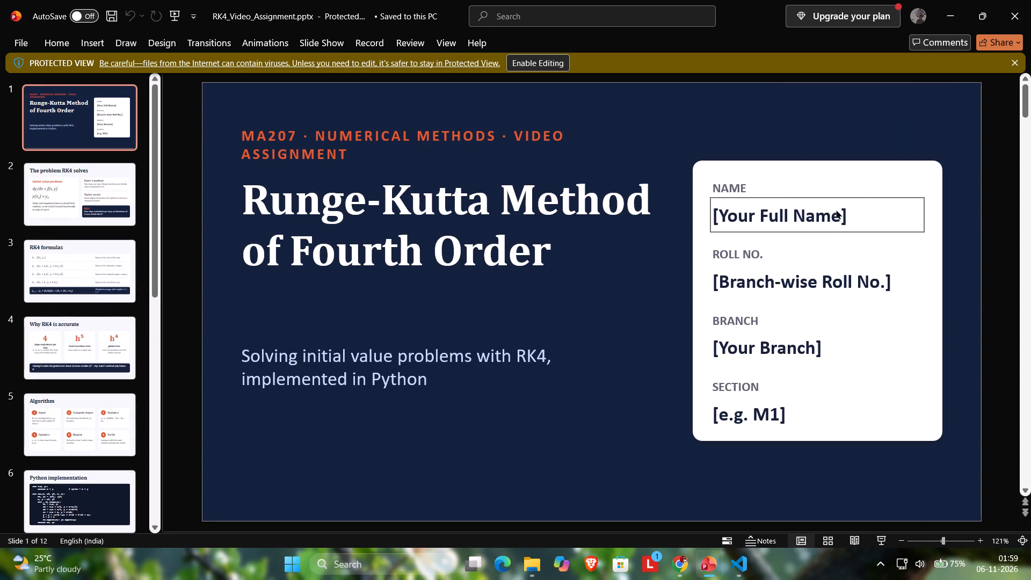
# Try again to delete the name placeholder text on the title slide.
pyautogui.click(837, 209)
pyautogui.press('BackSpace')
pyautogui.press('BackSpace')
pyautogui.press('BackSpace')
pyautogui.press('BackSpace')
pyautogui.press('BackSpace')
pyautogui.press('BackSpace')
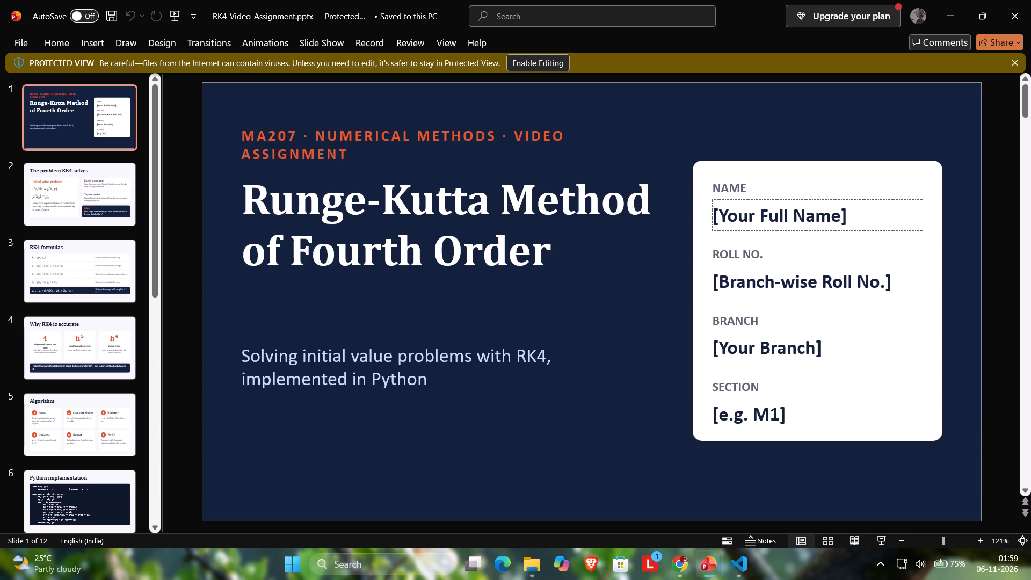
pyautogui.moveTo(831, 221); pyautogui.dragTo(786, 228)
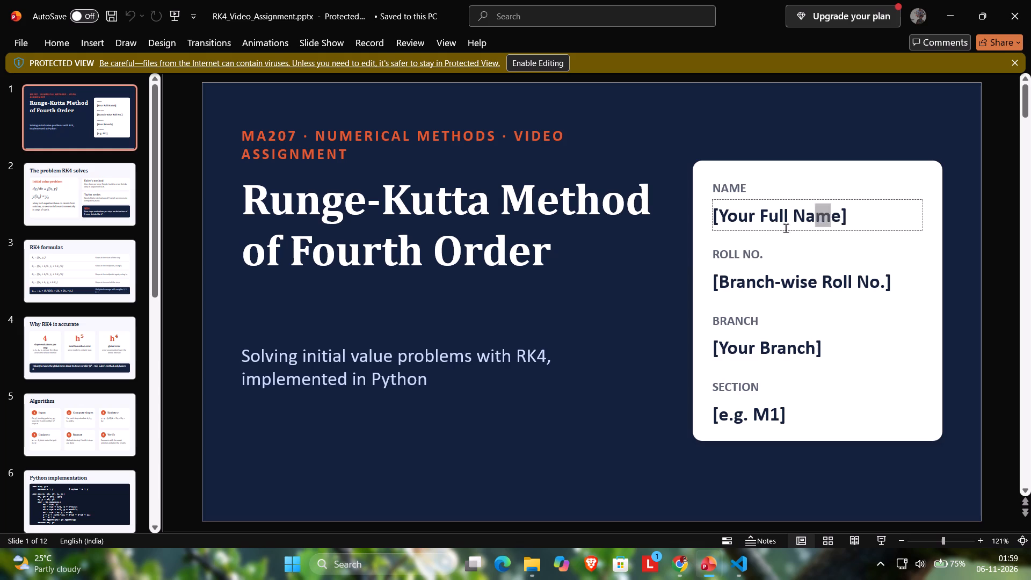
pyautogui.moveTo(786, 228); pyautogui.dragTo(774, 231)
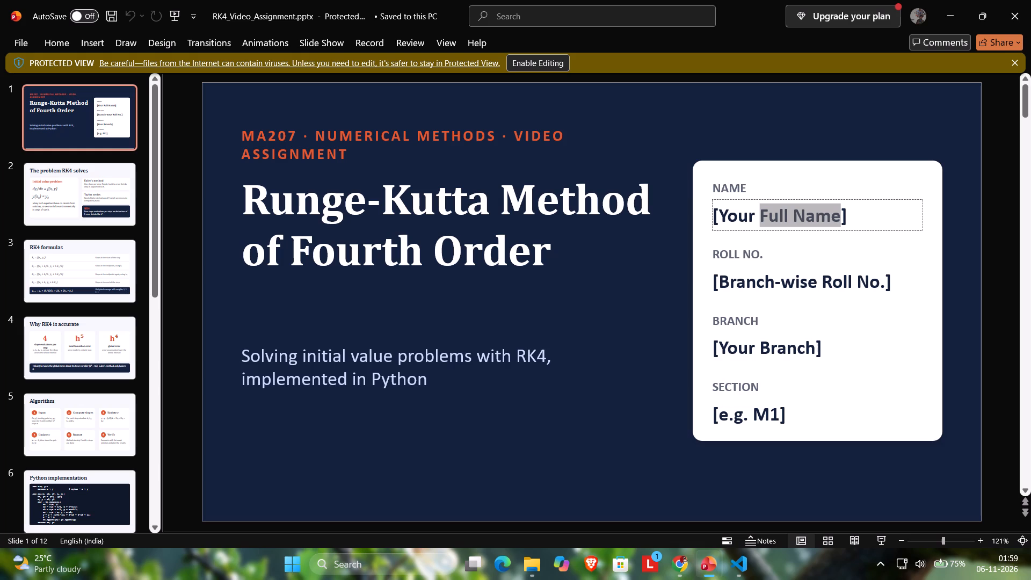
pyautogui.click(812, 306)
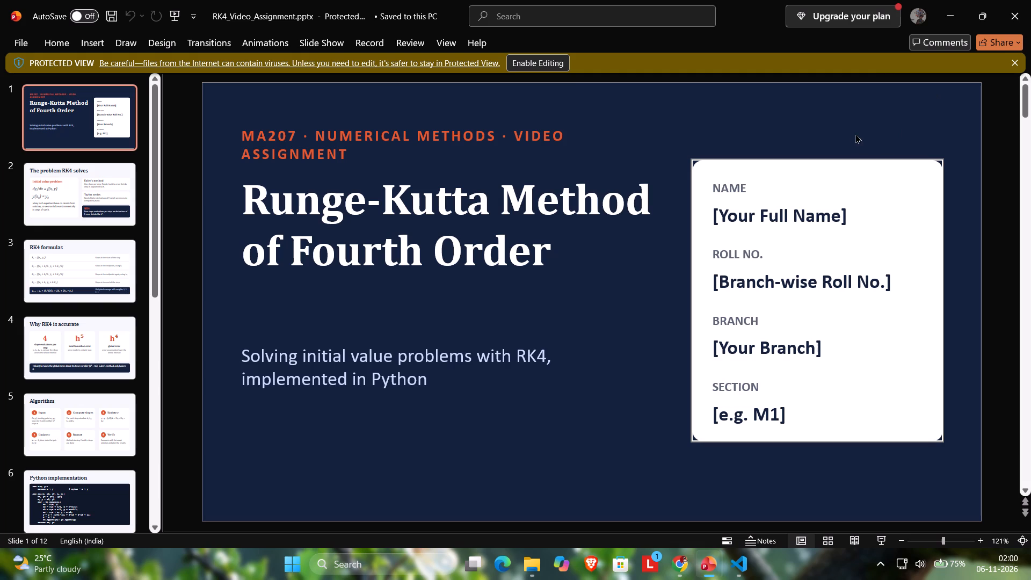
# Enable editing of the protected presentation.
pyautogui.click(551, 68)
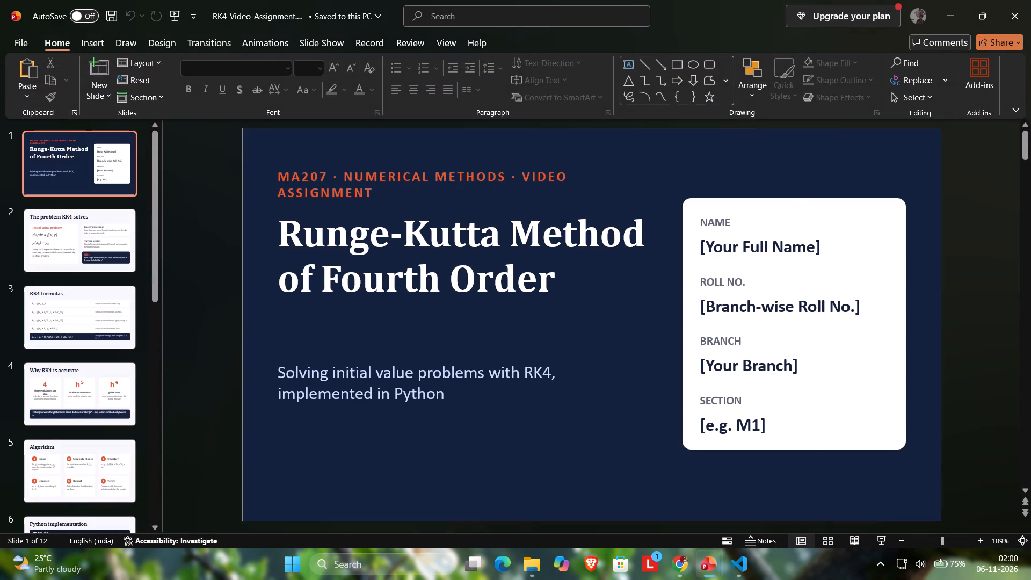
# Replace the bracketed name placeholder on the title slide with the student's name.
pyautogui.click(816, 253)
pyautogui.press('BackSpace')
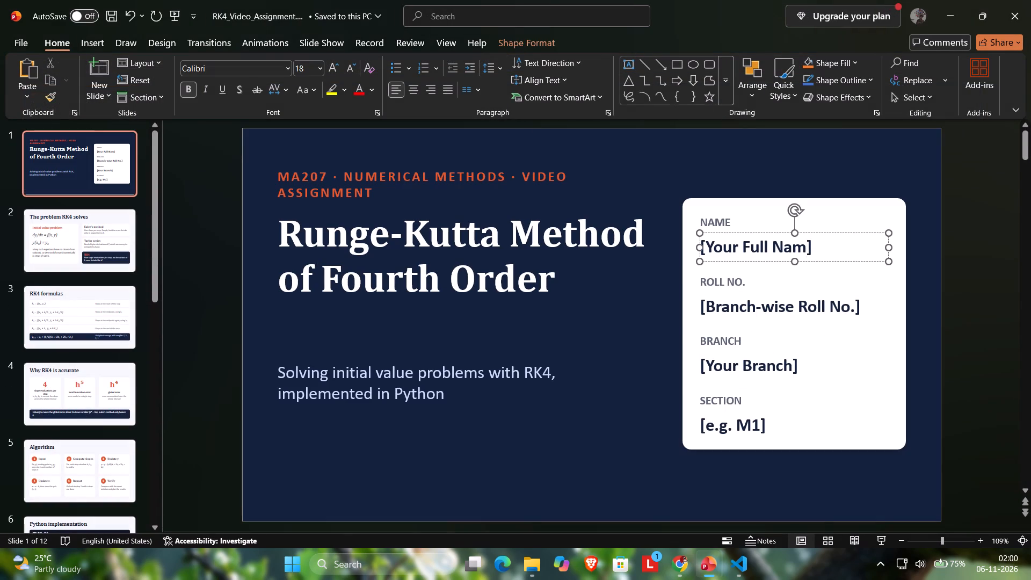
pyautogui.press('BackSpace')
pyautogui.press('BackSpace')
pyautogui.press('BackSpace')
pyautogui.press('BackSpace')
pyautogui.press('BackSpace')
pyautogui.press('BackSpace')
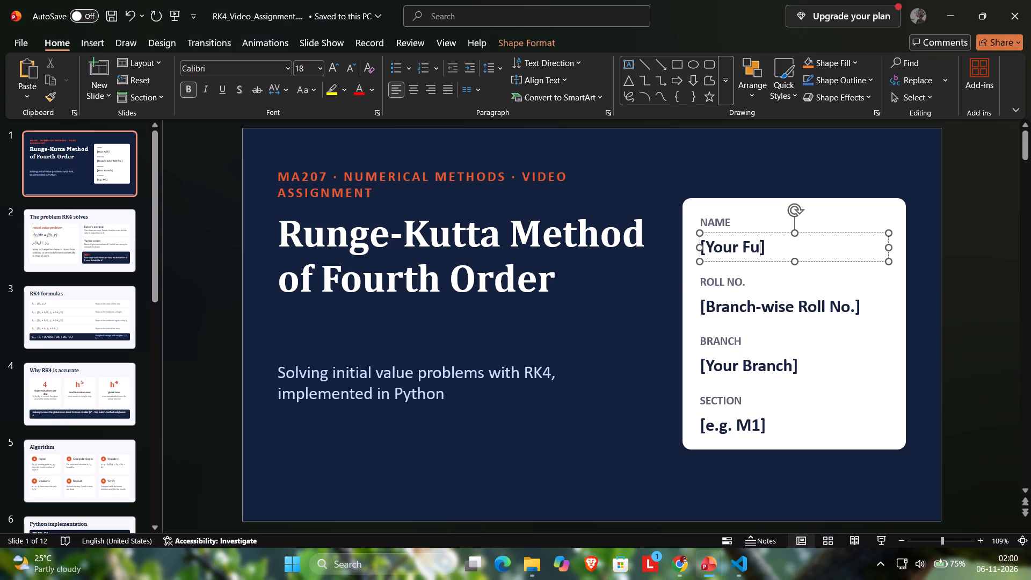
pyautogui.press('BackSpace')
pyautogui.press('BackSpace')
pyautogui.press('BackSpace')
pyautogui.press('BackSpace')
pyautogui.press('BackSpace')
pyautogui.press('BackSpace')
pyautogui.press('BackSpace')
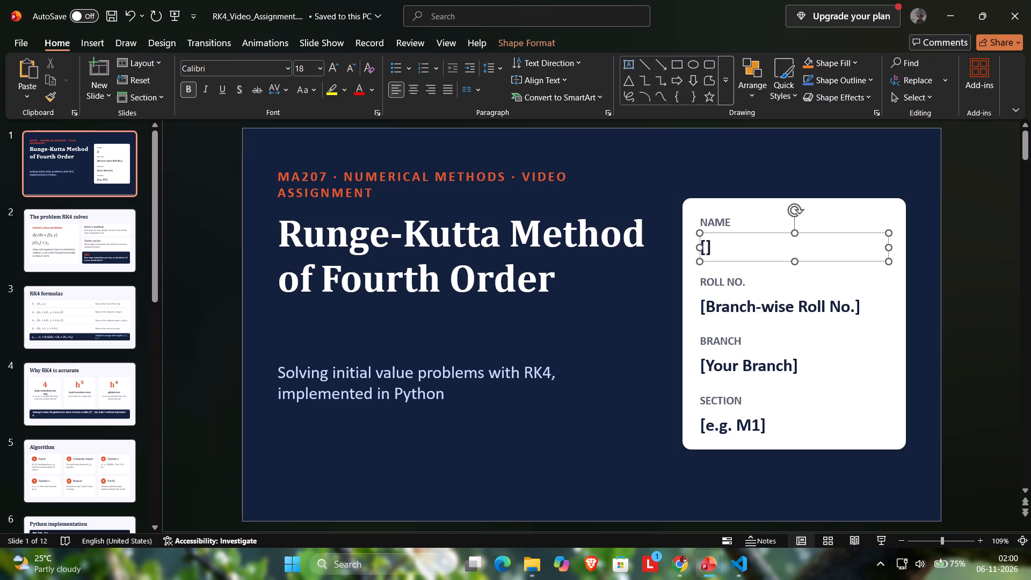
pyautogui.press('Right')
pyautogui.press('BackSpace')
pyautogui.press('BackSpace')
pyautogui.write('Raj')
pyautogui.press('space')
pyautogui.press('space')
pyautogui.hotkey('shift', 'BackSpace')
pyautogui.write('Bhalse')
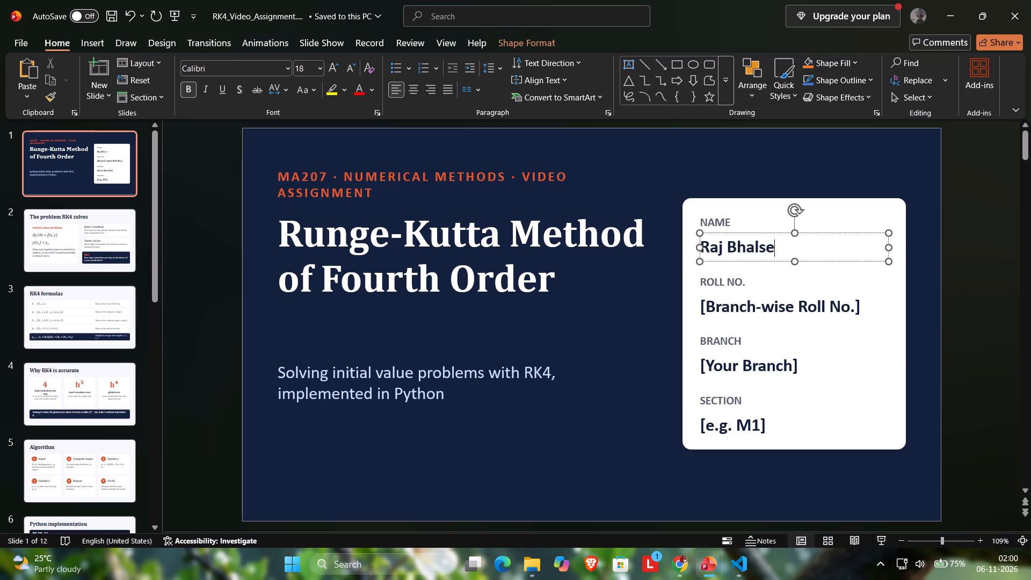
# Replace the bracketed roll number placeholder on the title slide with the student's roll number.
pyautogui.click(851, 311)
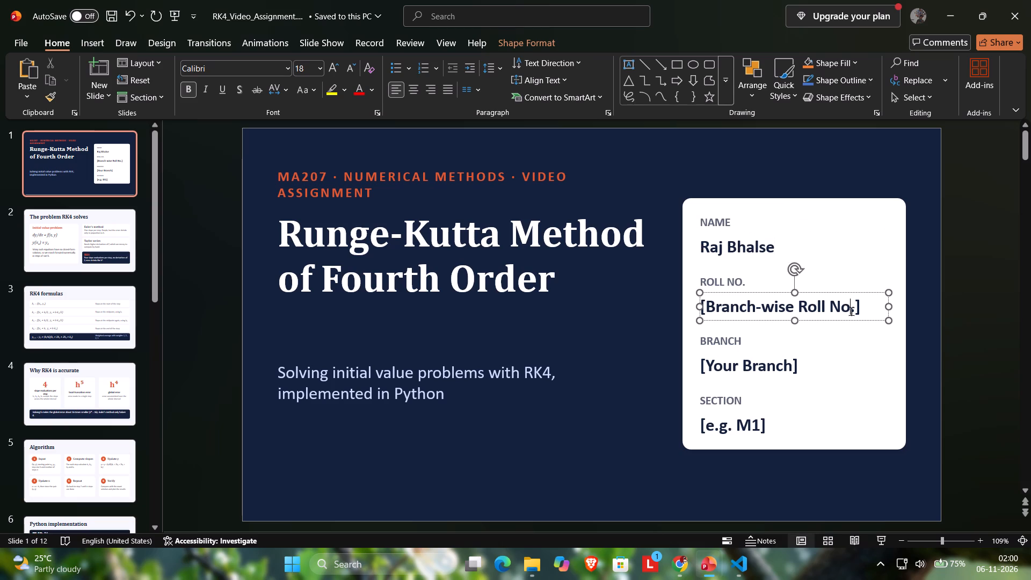
pyautogui.press('BackSpace')
pyautogui.press('BackSpace')
pyautogui.press('BackSpace')
pyautogui.press('BackSpace')
pyautogui.press('BackSpace')
pyautogui.press('BackSpace')
pyautogui.press('Right')
pyautogui.press('Right')
pyautogui.press('Right')
pyautogui.press('BackSpace')
pyautogui.press('BackSpace')
pyautogui.press('BackSpace')
pyautogui.press('BackSpace')
pyautogui.press('BackSpace')
pyautogui.press('BackSpace')
pyautogui.press('BackSpace')
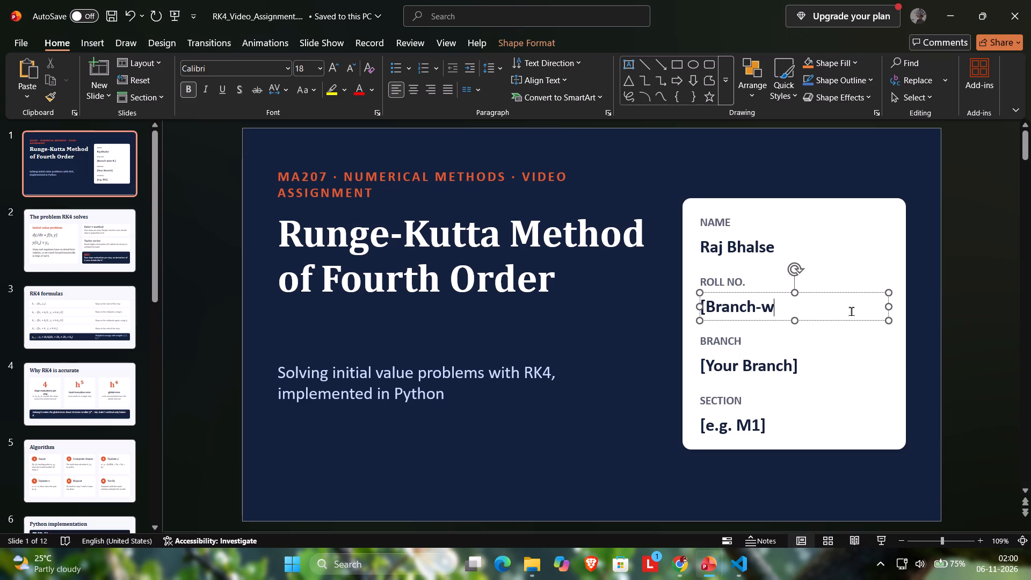
pyautogui.press('BackSpace')
pyautogui.press('BackSpace')
pyautogui.press('BackSpace')
pyautogui.press('BackSpace')
pyautogui.press('BackSpace')
pyautogui.press('BackSpace')
pyautogui.press('BackSpace')
pyautogui.press('BackSpace')
pyautogui.press('BackSpace')
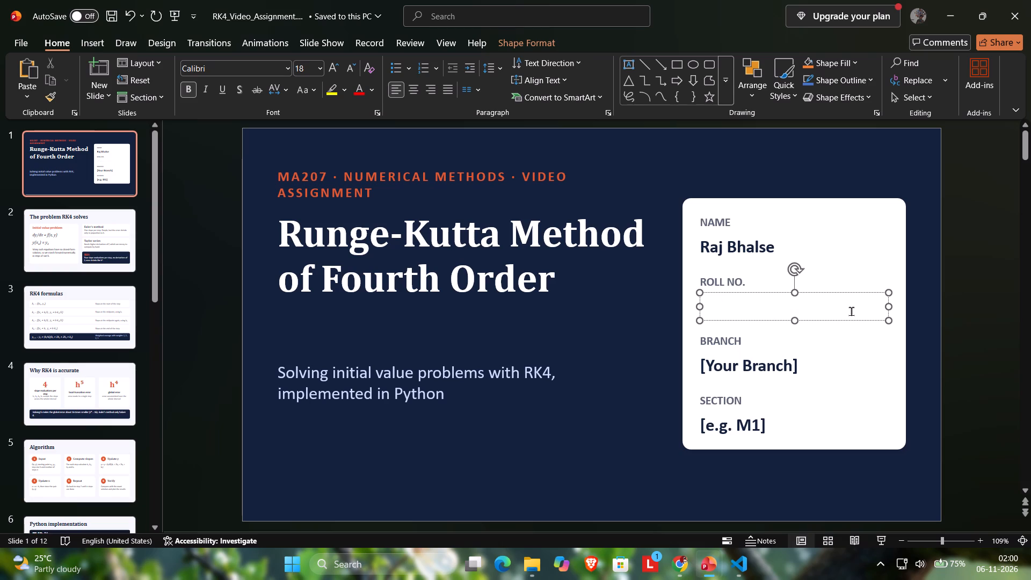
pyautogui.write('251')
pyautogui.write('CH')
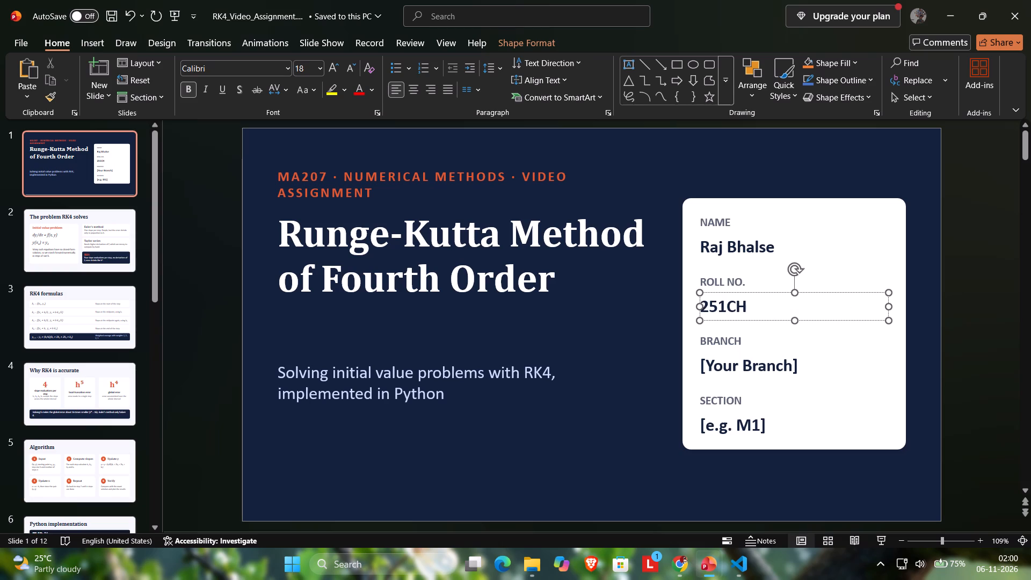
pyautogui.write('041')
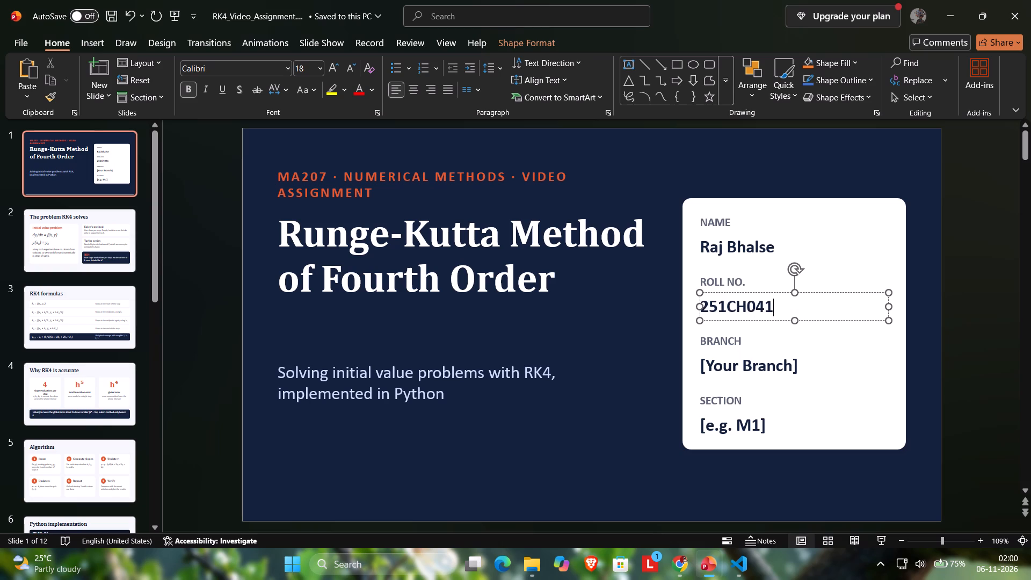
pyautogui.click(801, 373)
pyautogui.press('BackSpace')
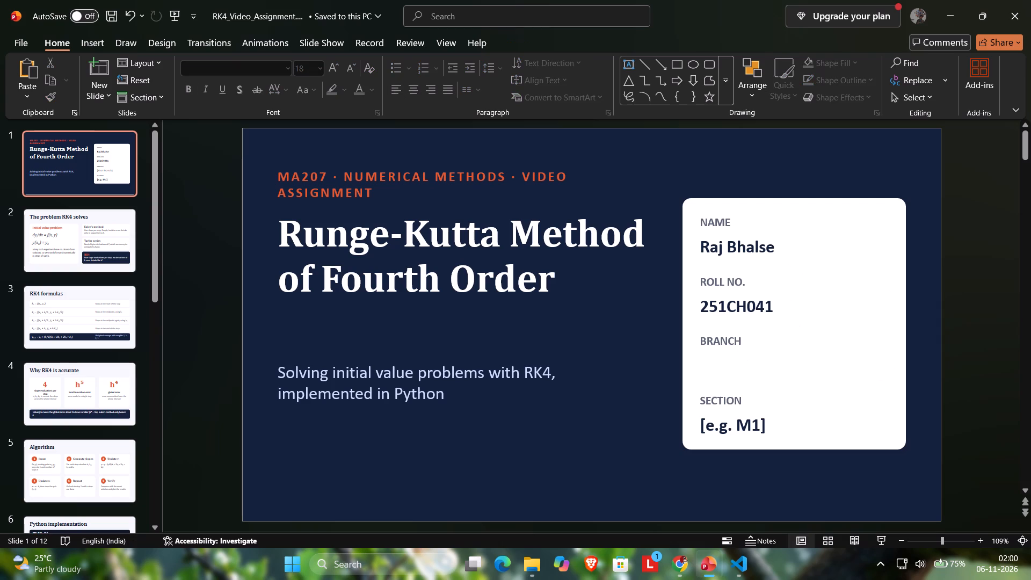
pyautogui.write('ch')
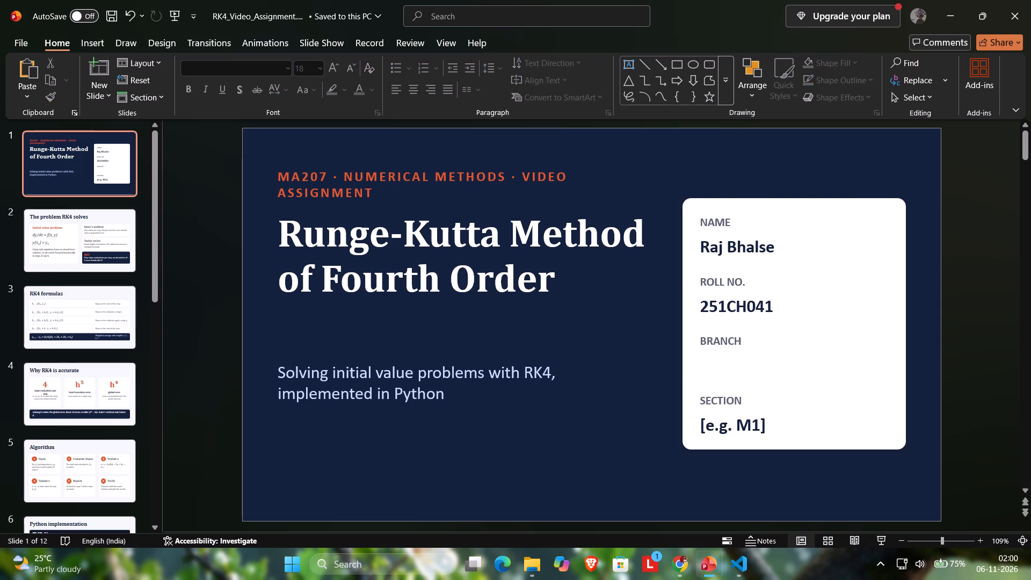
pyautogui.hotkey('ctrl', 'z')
# Replace the bracketed branch placeholder on the title slide with "Chemical".
pyautogui.moveTo(812, 354); pyautogui.dragTo(810, 379)
pyautogui.click(807, 363)
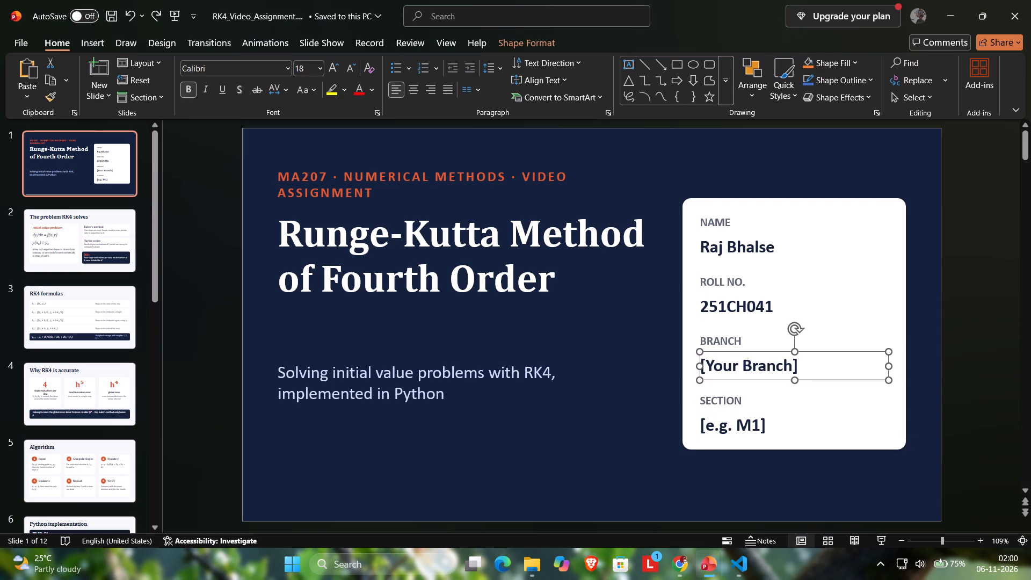
pyautogui.click(799, 367)
pyautogui.click(787, 370)
pyautogui.press('Right')
pyautogui.press('Right')
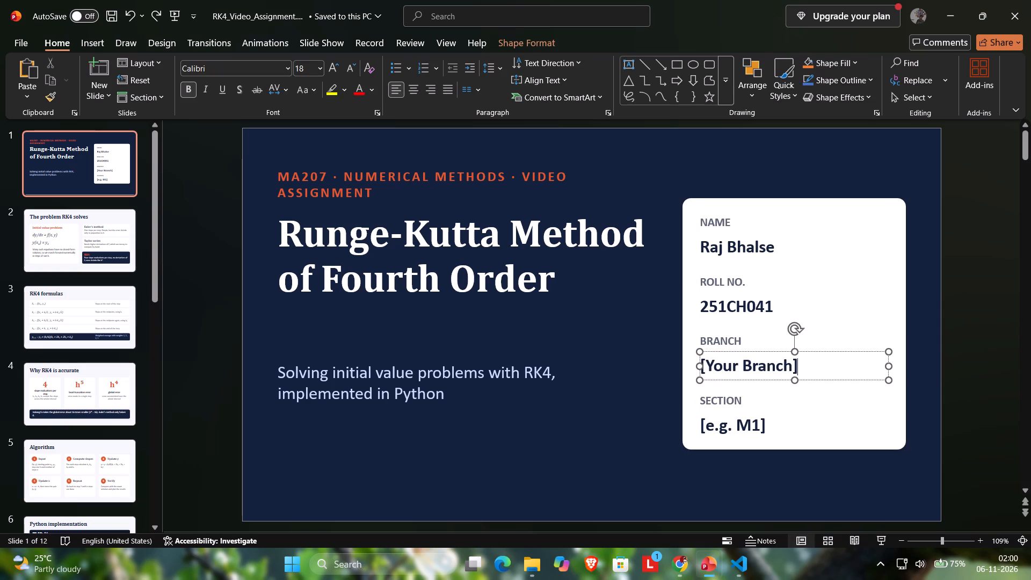
pyautogui.press('Right')
pyautogui.click(800, 364)
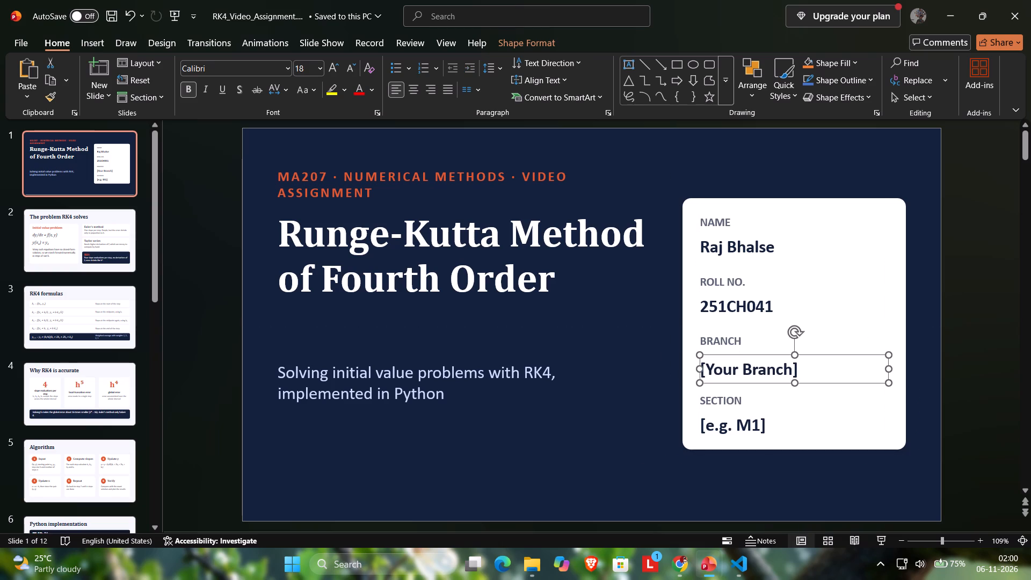
pyautogui.click(799, 367)
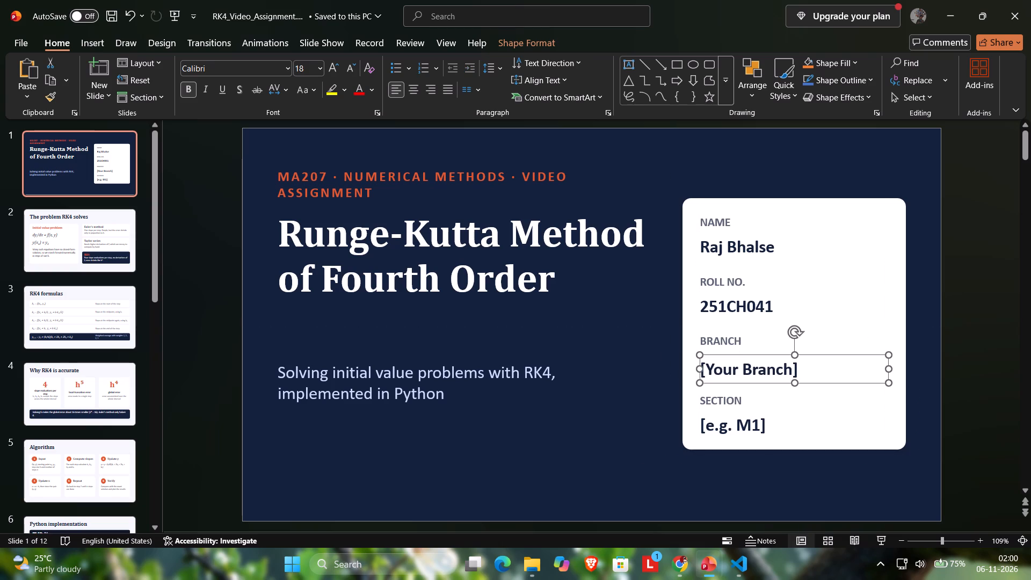
pyautogui.click(788, 371)
pyautogui.press('Right')
pyautogui.press('BackSpace')
pyautogui.press('BackSpace')
pyautogui.press('BackSpace')
pyautogui.press('BackSpace')
pyautogui.press('BackSpace')
pyautogui.press('BackSpace')
pyautogui.press('BackSpace')
pyautogui.press('BackSpace')
pyautogui.press('BackSpace')
pyautogui.press('BackSpace')
pyautogui.press('BackSpace')
pyautogui.press('BackSpace')
pyautogui.press('BackSpace')
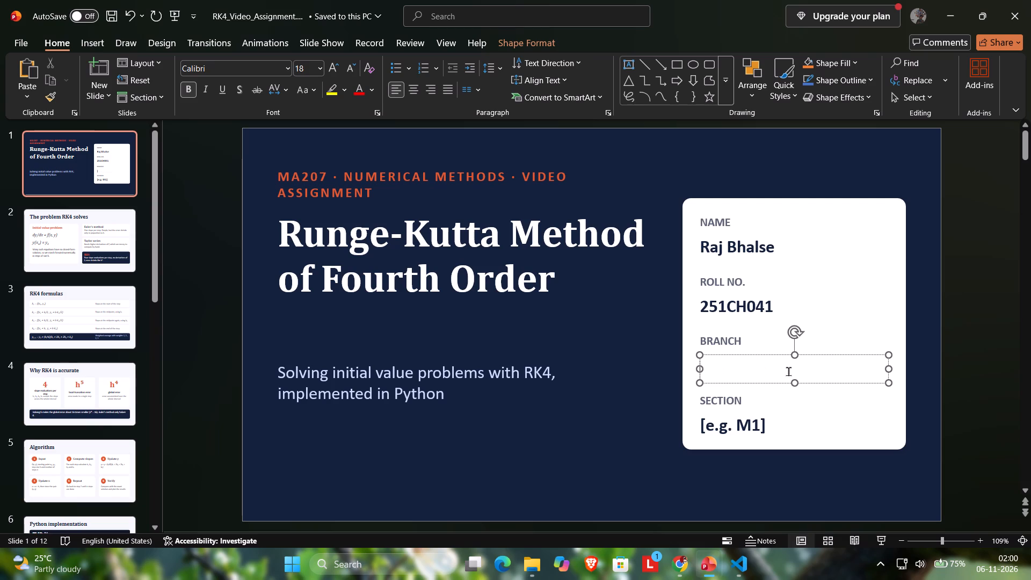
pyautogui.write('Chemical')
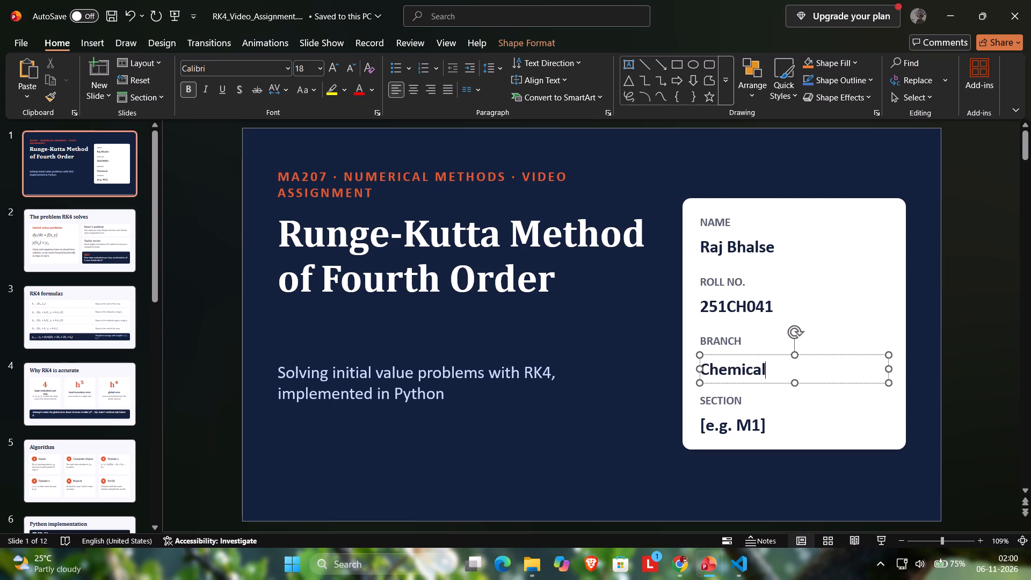
# Delete the SECTION label from the details card on the title slide.
pyautogui.click(758, 428)
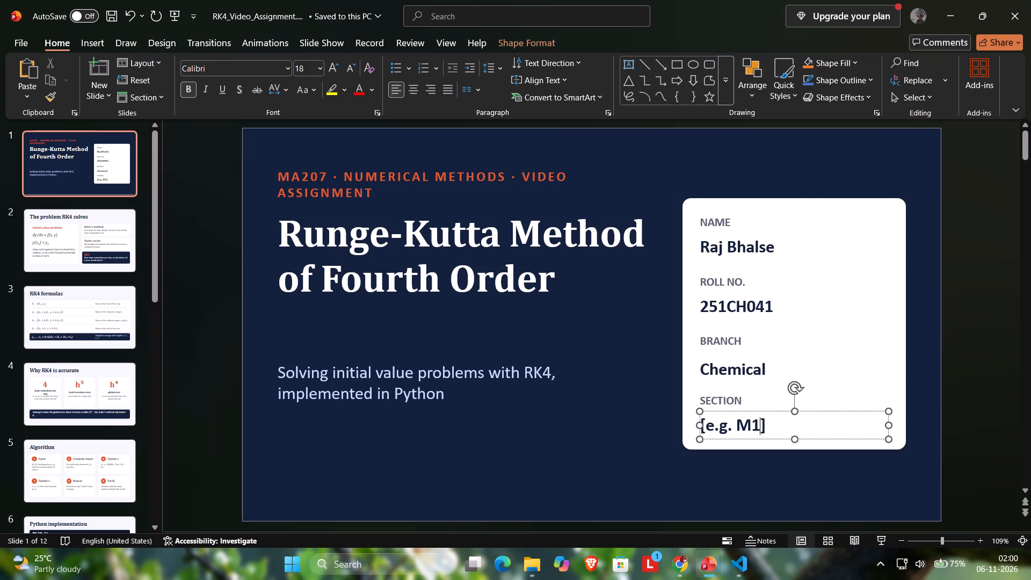
pyautogui.click(741, 402)
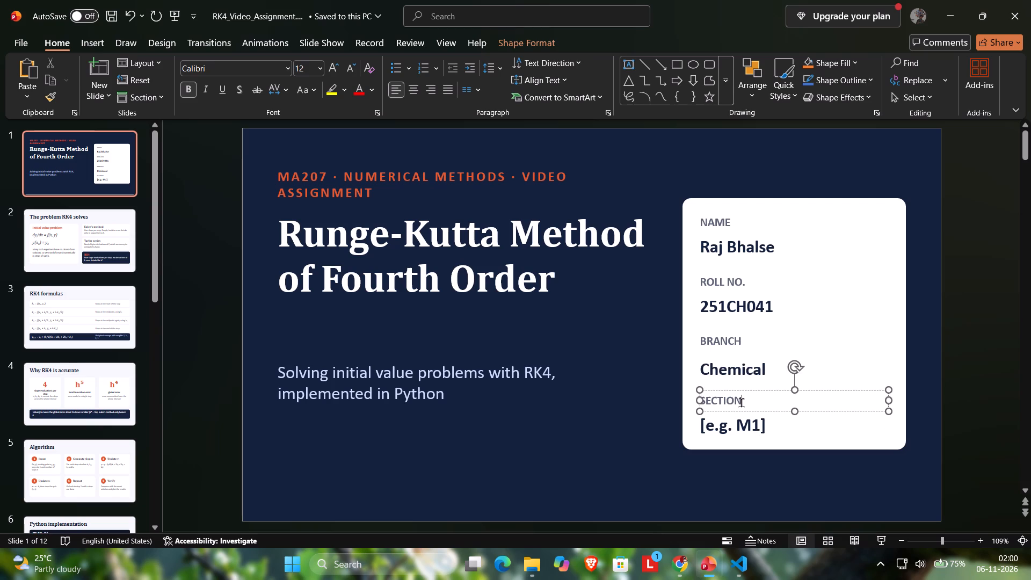
pyautogui.hotkey('ctrl', 'x')
pyautogui.hotkey('ctrl', 'x')
pyautogui.hotkey('ctrl', 'x')
pyautogui.hotkey('ctrl', 'x')
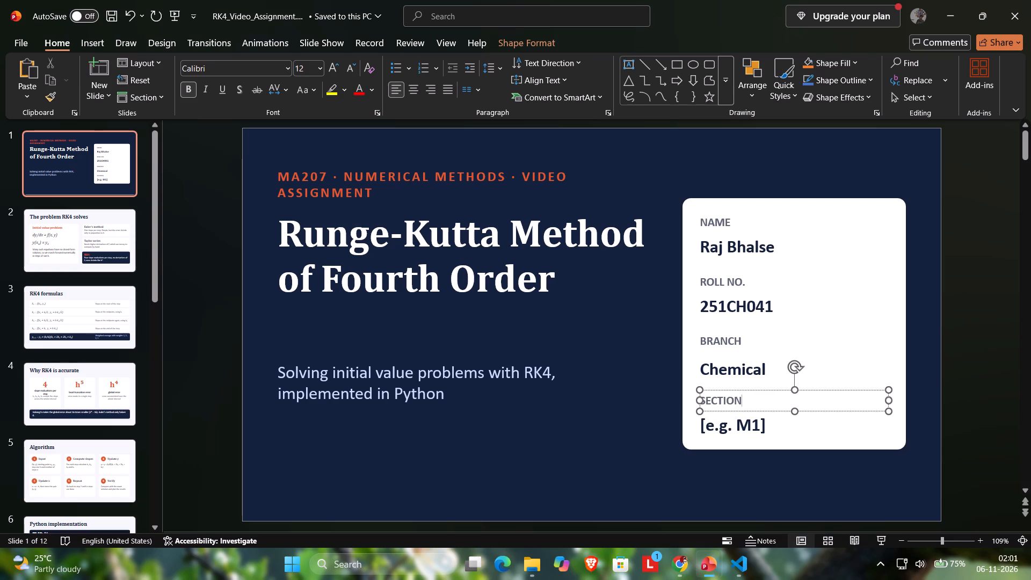
pyautogui.click(745, 406)
pyautogui.press('BackSpace')
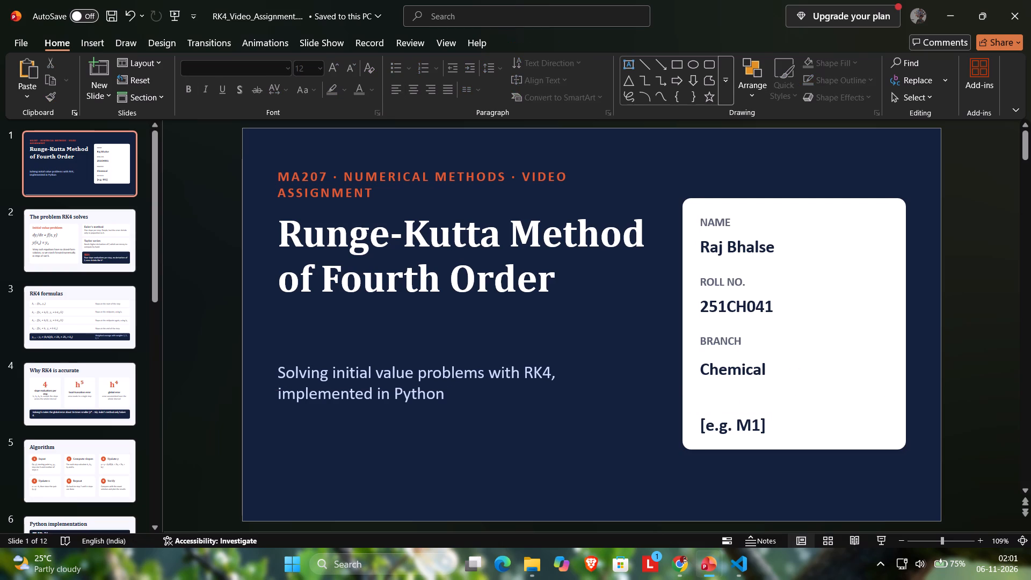
# Delete the bracketed section placeholder text box from the details card on the title slide.
pyautogui.moveTo(774, 424); pyautogui.dragTo(726, 431)
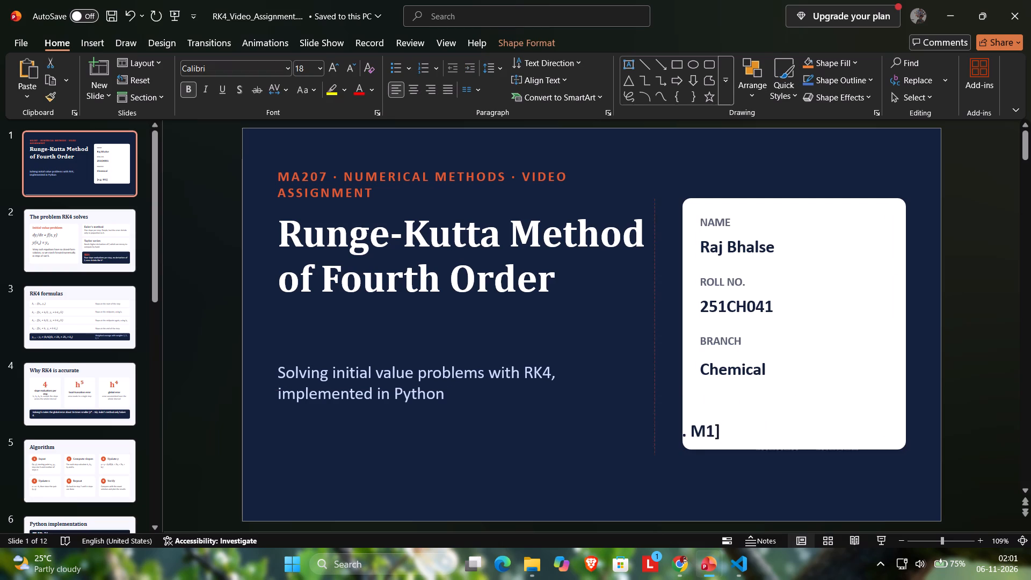
pyautogui.moveTo(726, 431); pyautogui.dragTo(763, 423)
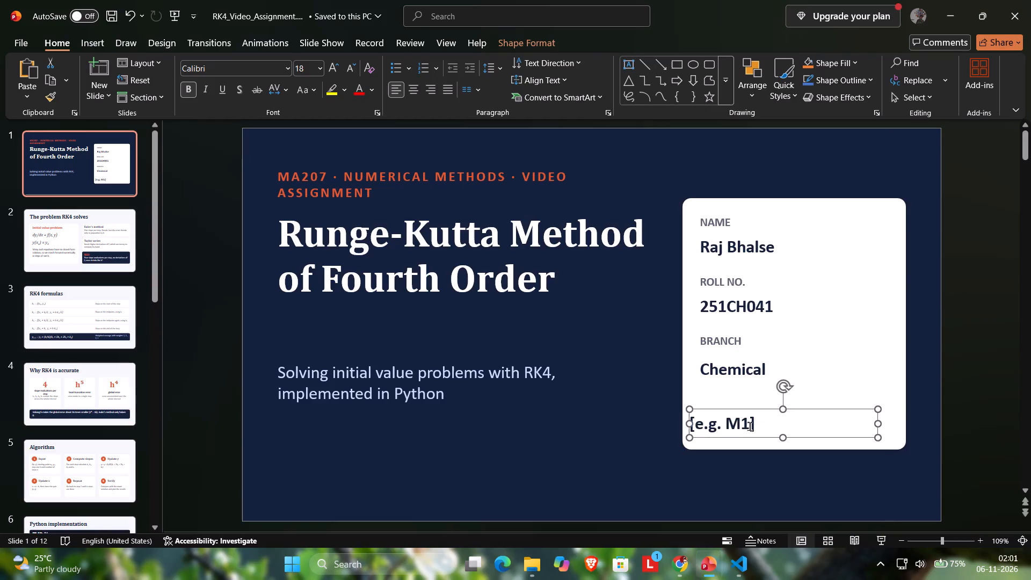
pyautogui.press('BackSpace')
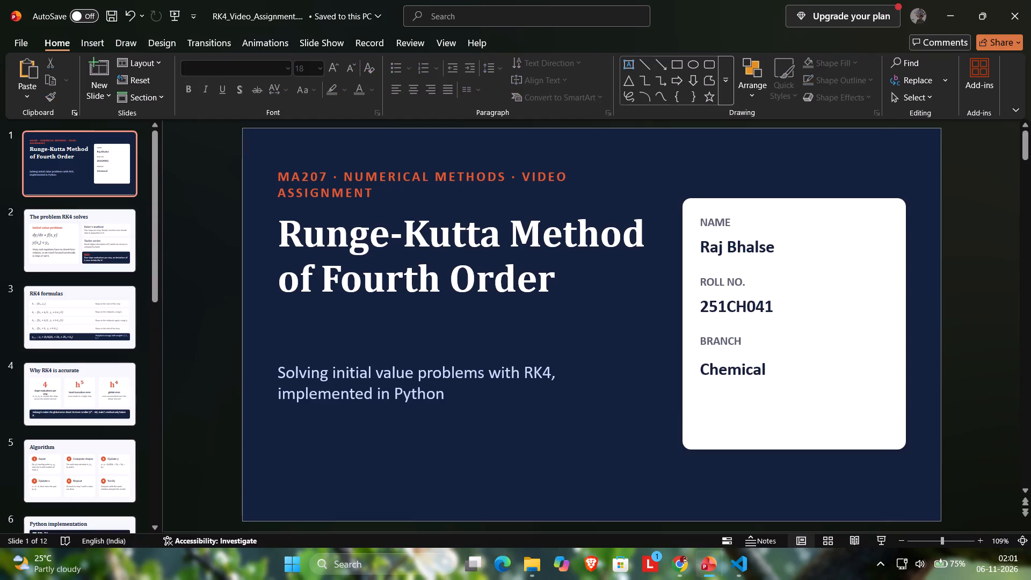
# Turn on AutoSave for the presentation by uploading it to the personal OneDrive.
pyautogui.click(89, 248)
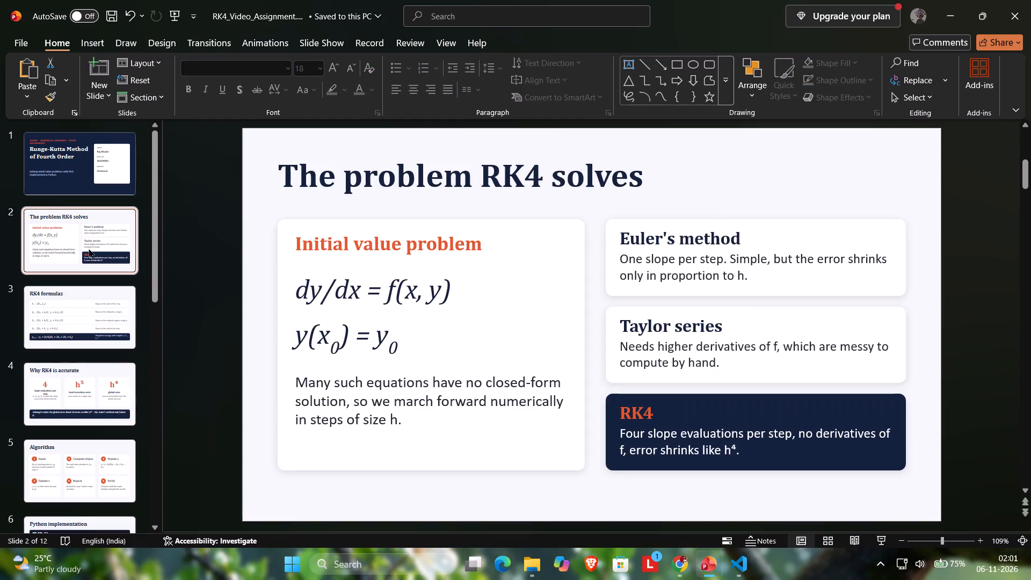
pyautogui.click(77, 16)
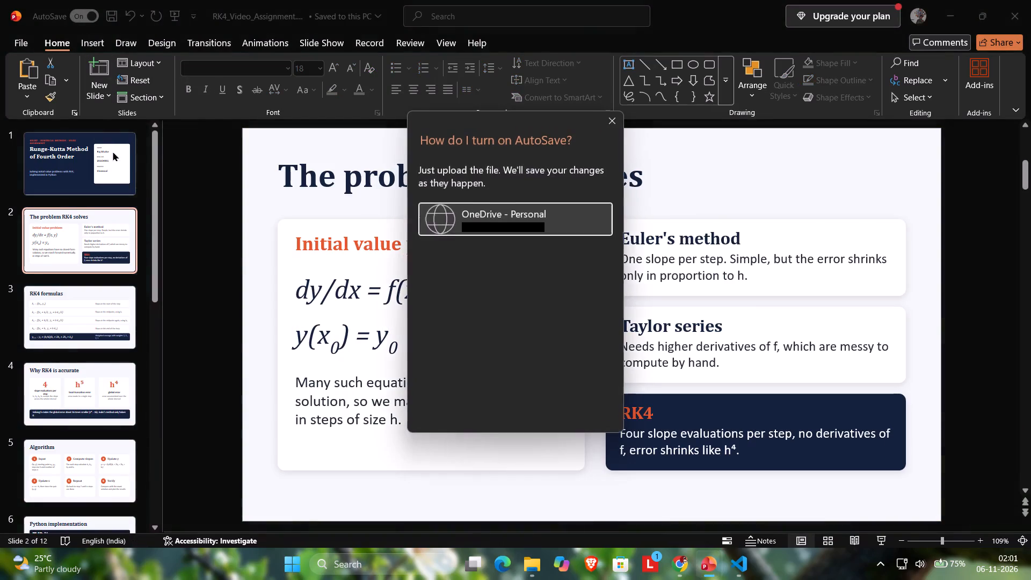
pyautogui.click(491, 213)
pyautogui.click(614, 121)
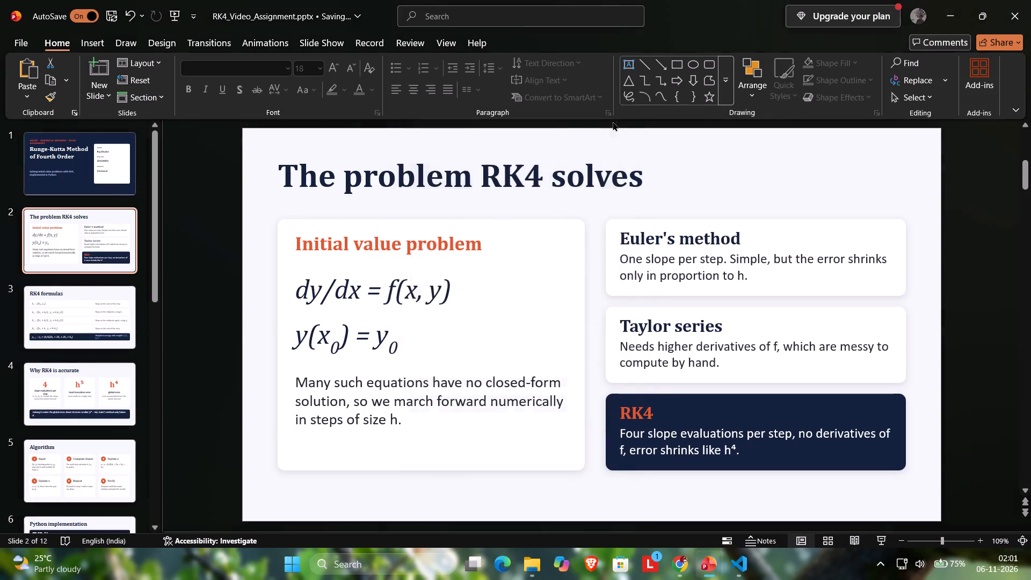
# Look through the slides from the title slide up to the Python implementation slide.
pyautogui.click(79, 159)
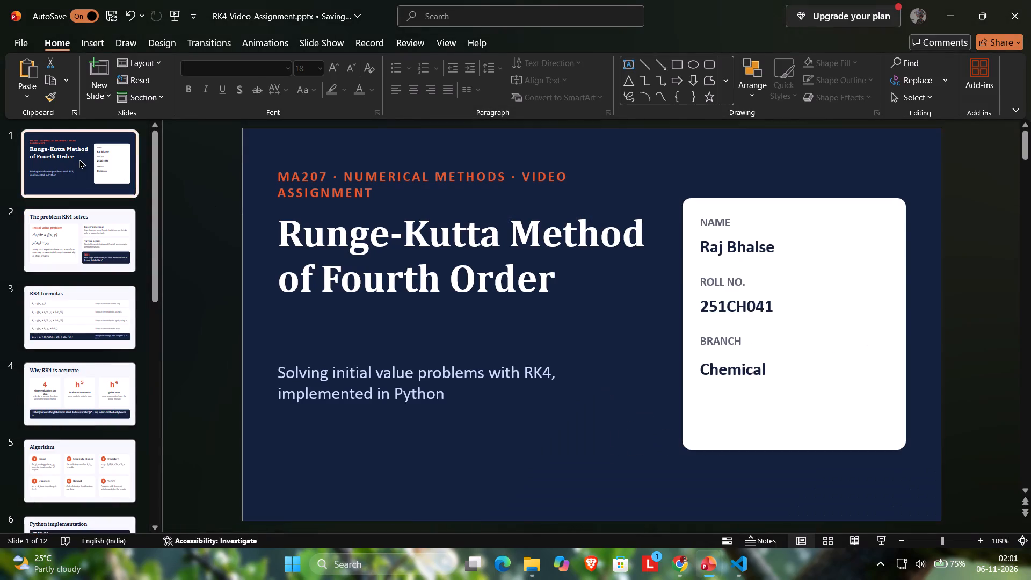
pyautogui.click(340, 110)
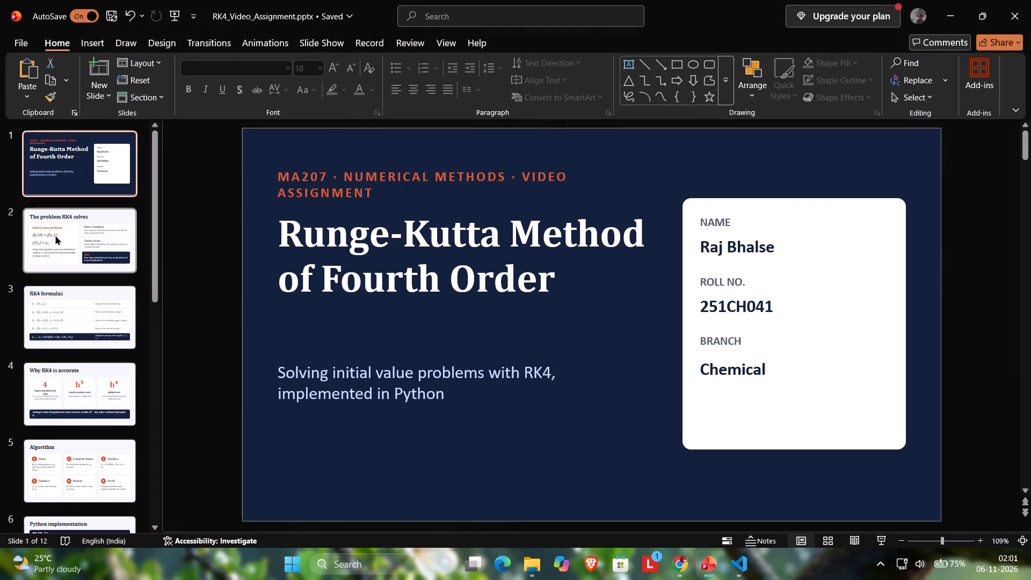
pyautogui.click(82, 229)
pyautogui.click(92, 310)
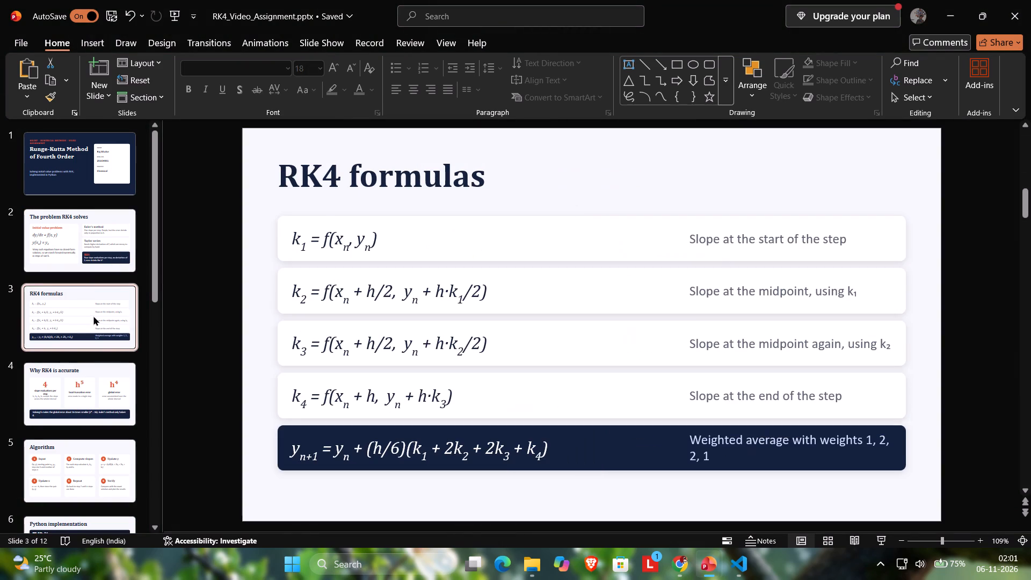
pyautogui.scroll(-1, 93, 316)
pyautogui.click(93, 316)
pyautogui.scroll(-1, 93, 316)
pyautogui.click(79, 320)
pyautogui.scroll(-1, 84, 327)
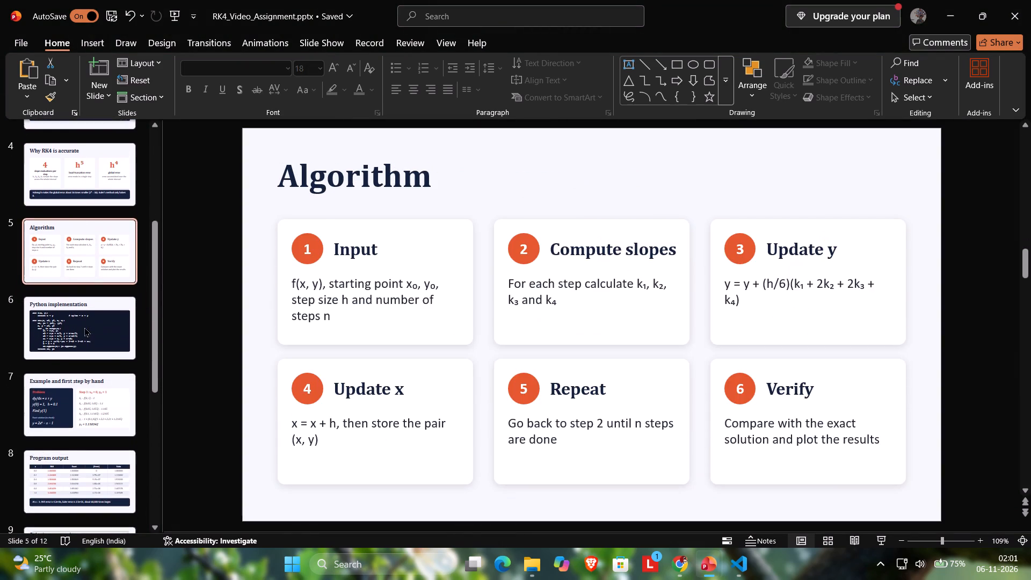
pyautogui.click(84, 327)
pyautogui.scroll(-1, 88, 356)
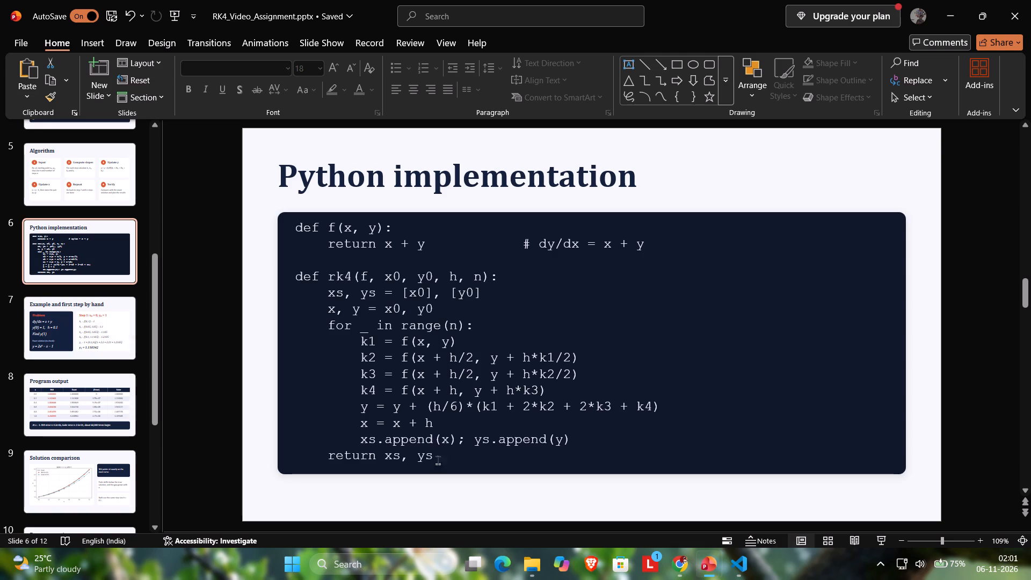
# Copy all of the RK4 code from the Python implementation slide.
pyautogui.moveTo(439, 458); pyautogui.dragTo(277, 223)
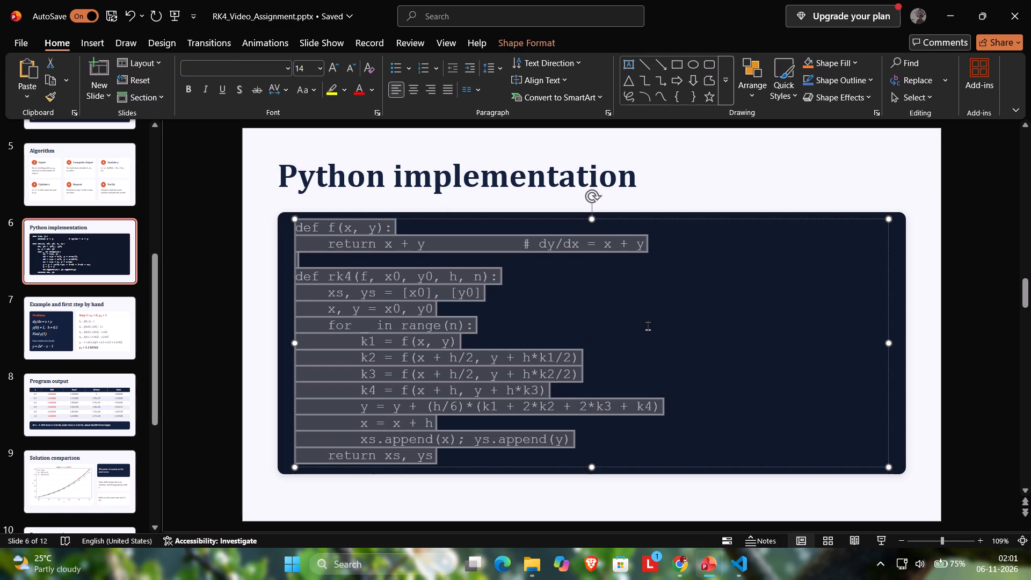
pyautogui.hotkey('ctrl', 'c')
# Switch to Visual Studio Code, open learn.py, and shrink the terminal area to give the code editor more room.
pyautogui.click(747, 567)
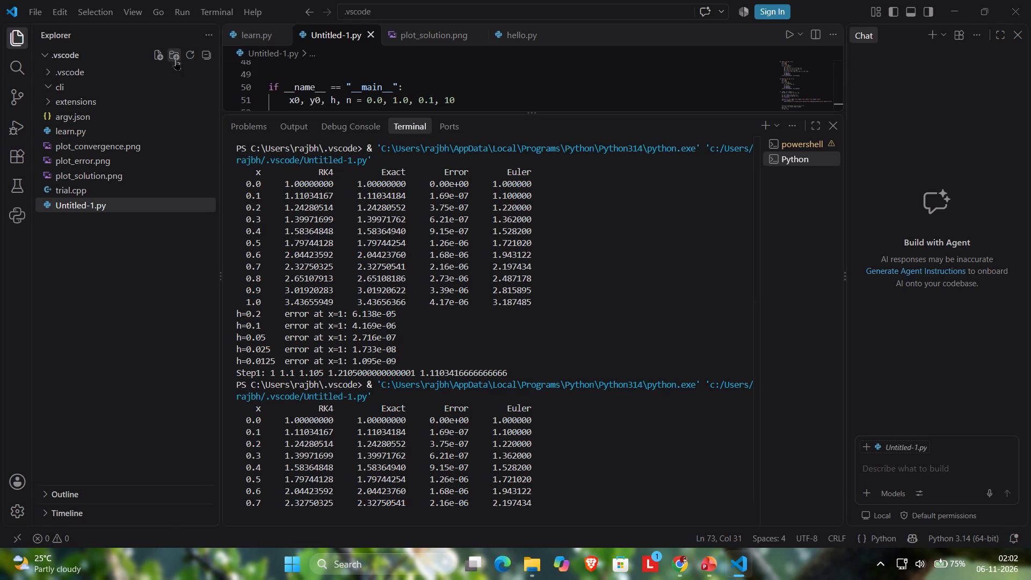
pyautogui.click(161, 59)
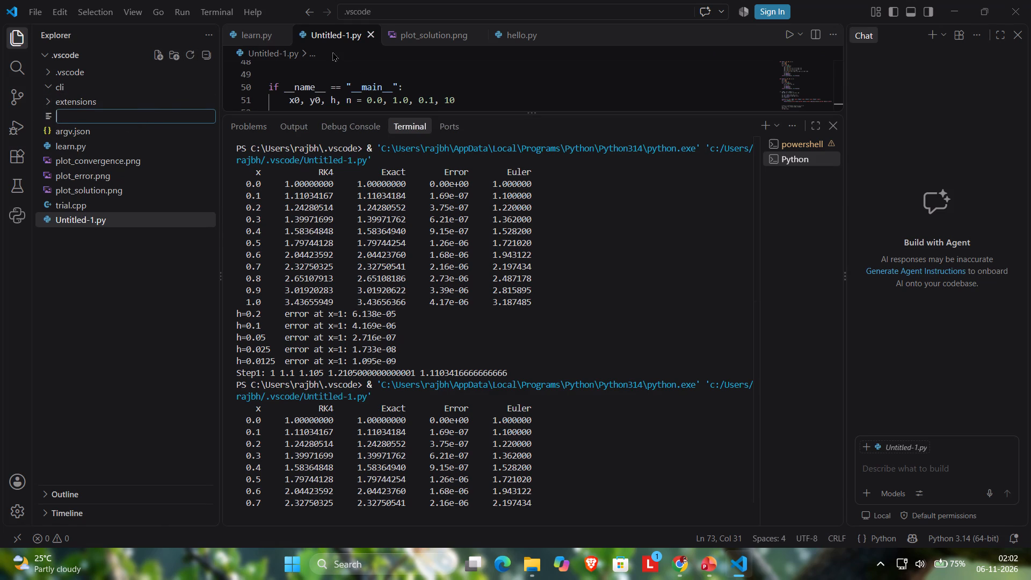
pyautogui.click(519, 30)
pyautogui.scroll(4, 424, 277)
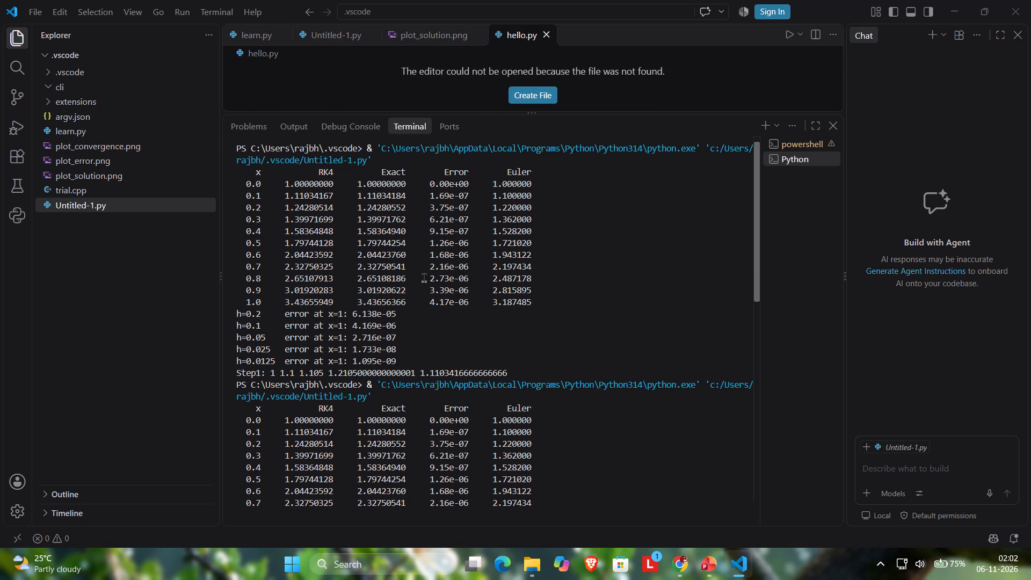
pyautogui.scroll(1, 16, 112)
pyautogui.click(82, 133)
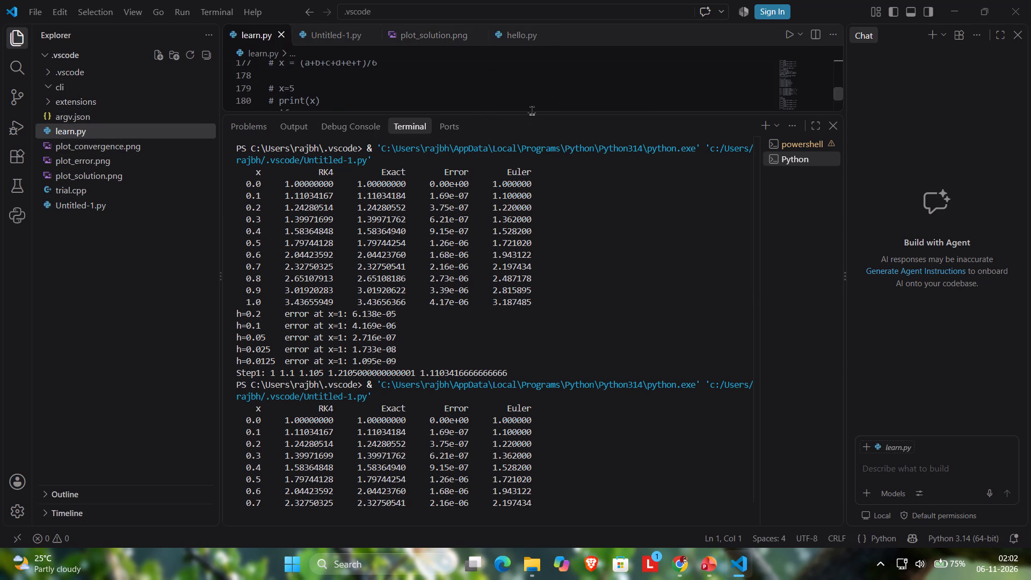
pyautogui.moveTo(532, 110); pyautogui.dragTo(510, 226)
pyautogui.moveTo(534, 114); pyautogui.dragTo(534, 137)
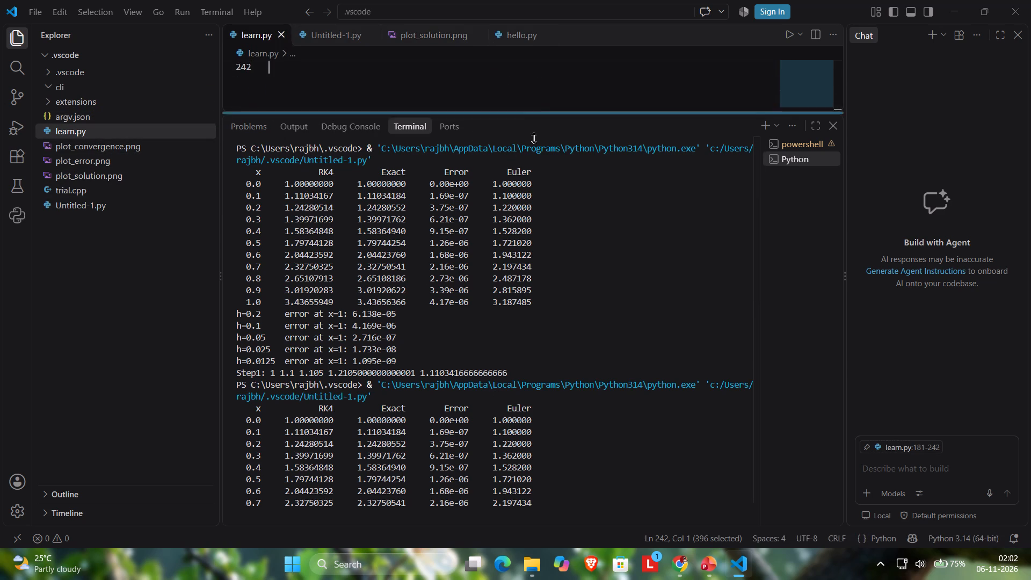
pyautogui.moveTo(534, 137); pyautogui.dragTo(488, 460)
pyautogui.scroll(9, 295, 180)
# Create the missing hello.py file and paste the copied RK4 code into it.
pyautogui.click(521, 23)
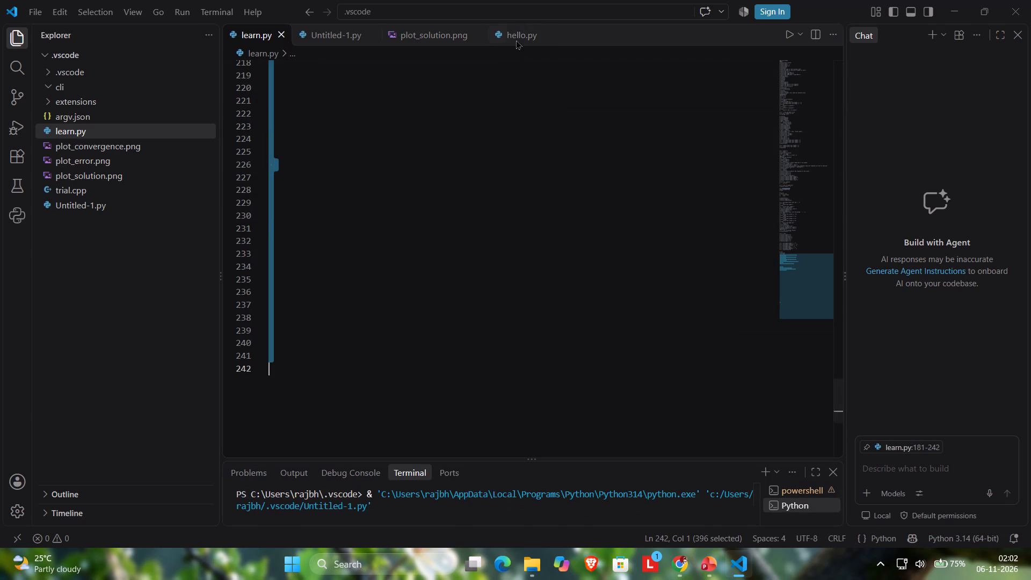
pyautogui.click(518, 32)
pyautogui.scroll(6, 507, 132)
pyautogui.click(550, 287)
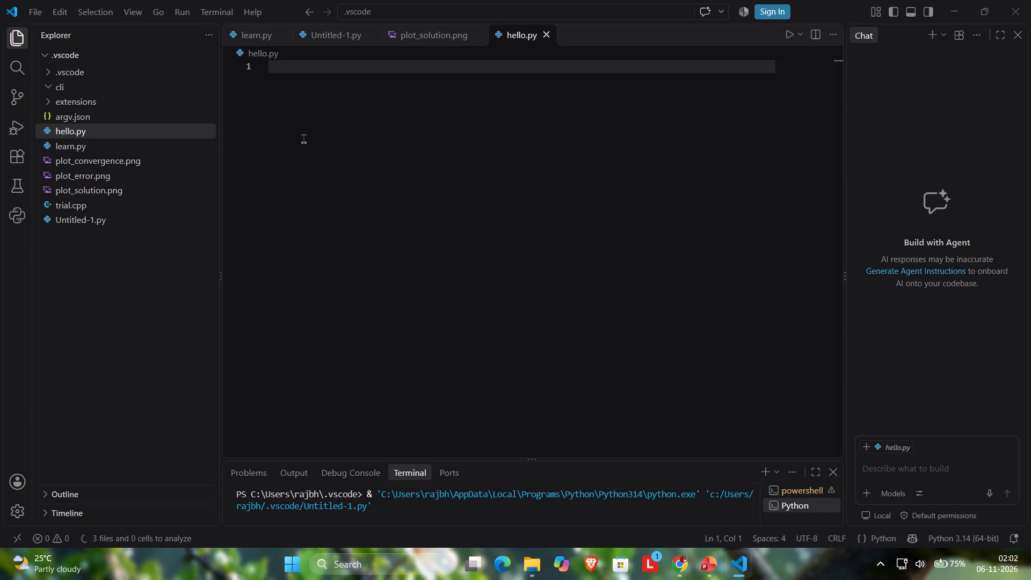
pyautogui.hotkey('ctrl', 'v')
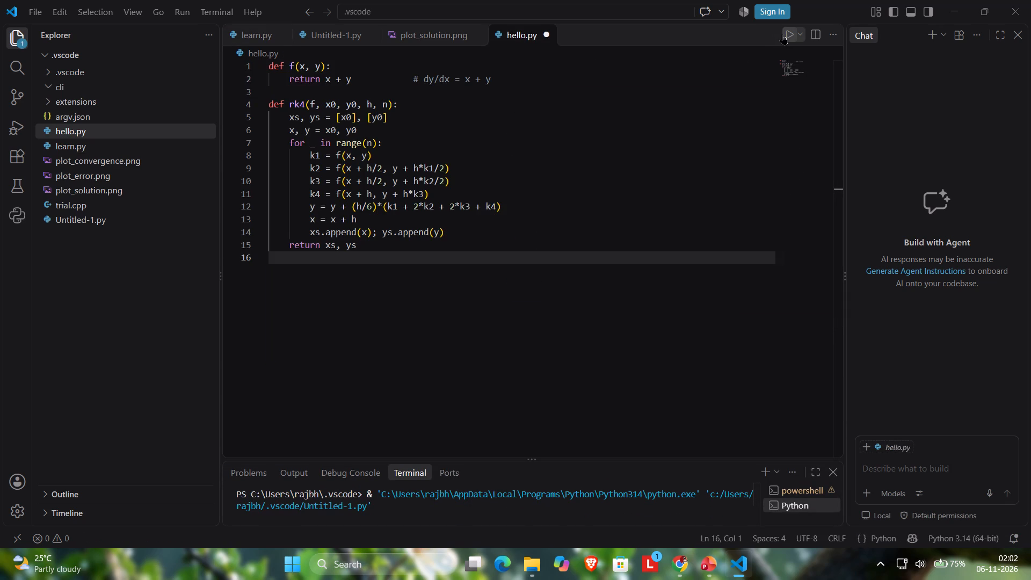
# Run hello.py, enlarge the terminal area to check its output, and close the file.
pyautogui.click(782, 34)
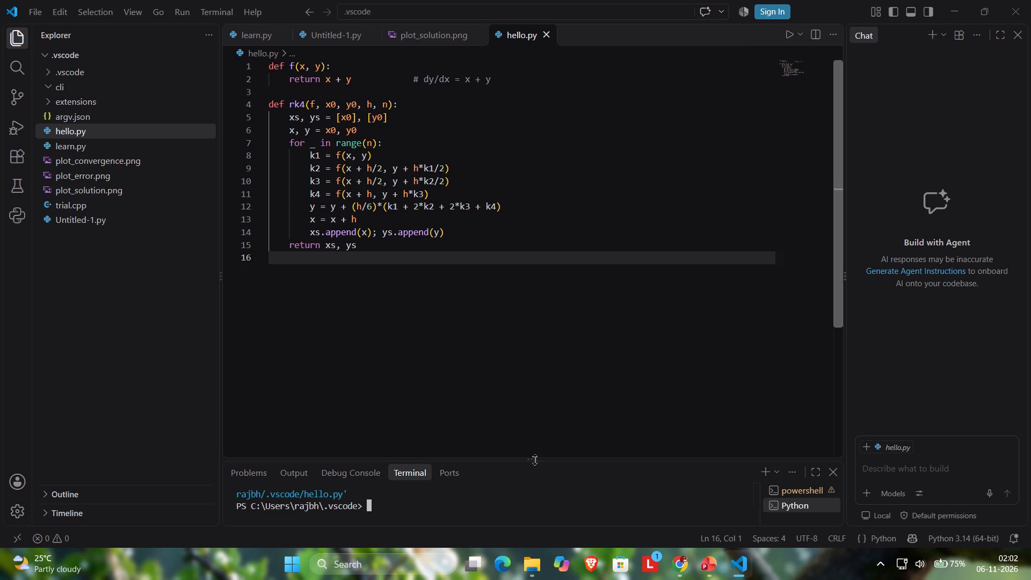
pyautogui.moveTo(534, 459); pyautogui.dragTo(535, 317)
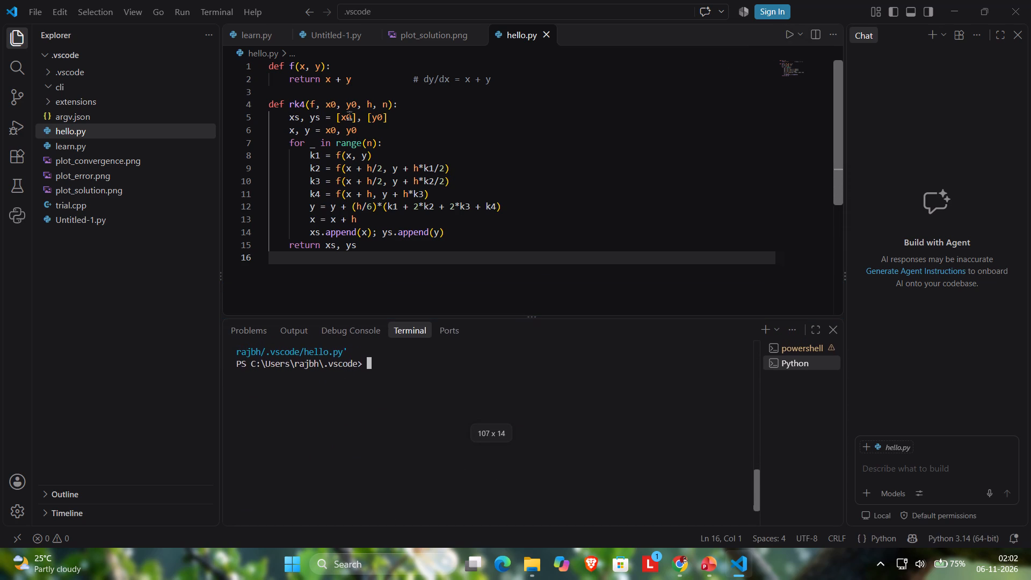
pyautogui.click(548, 37)
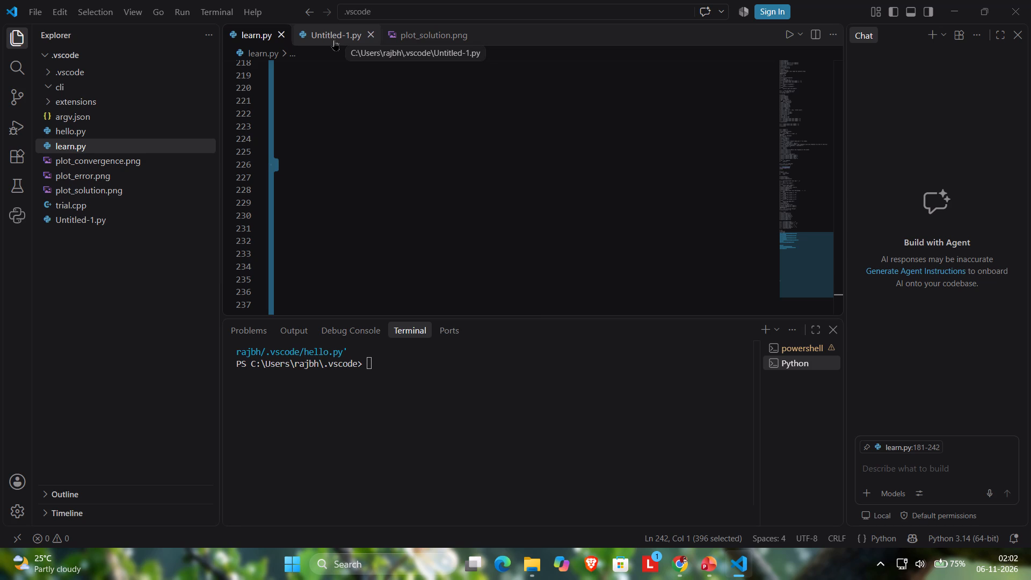
# Open Untitled-1.py and collapse the terminal area so the code fills the editor's height.
pyautogui.click(334, 40)
pyautogui.scroll(10, 404, 188)
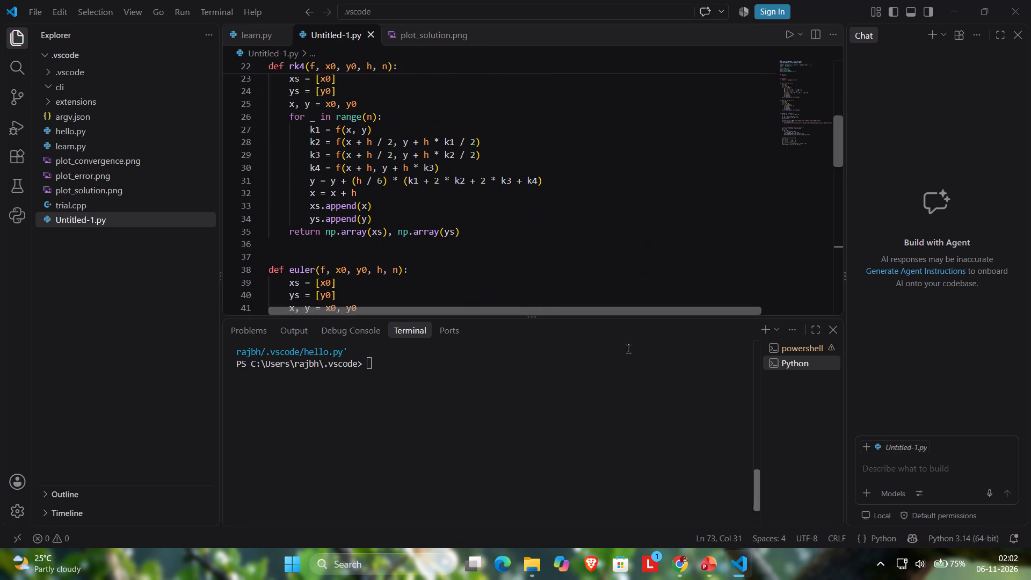
pyautogui.moveTo(531, 316); pyautogui.dragTo(521, 525)
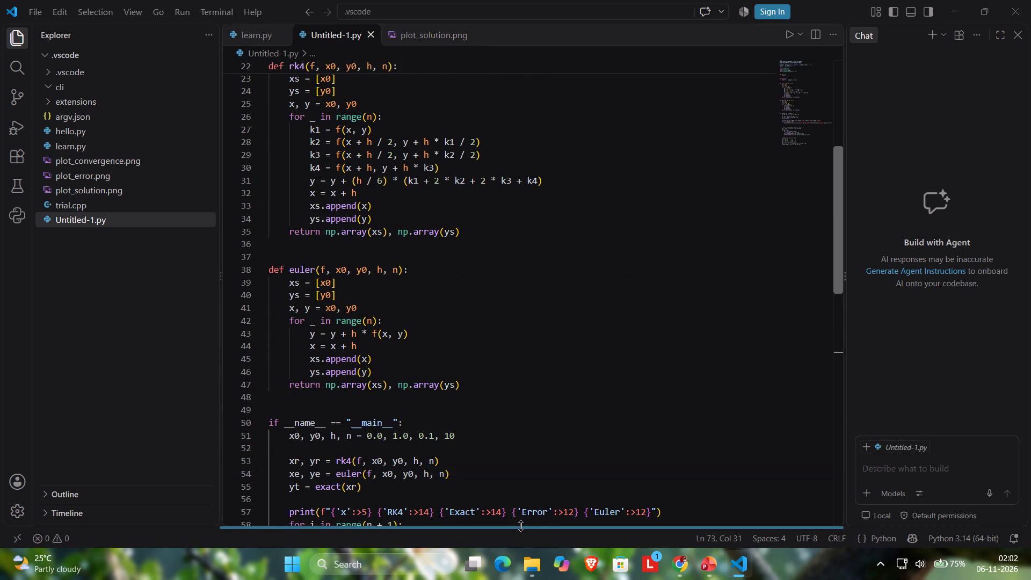
pyautogui.moveTo(521, 525); pyautogui.dragTo(521, 510)
# Review the whole code in Untitled-1.py, from the header comment to the hand-trace of the first step.
pyautogui.scroll(13, 484, 310)
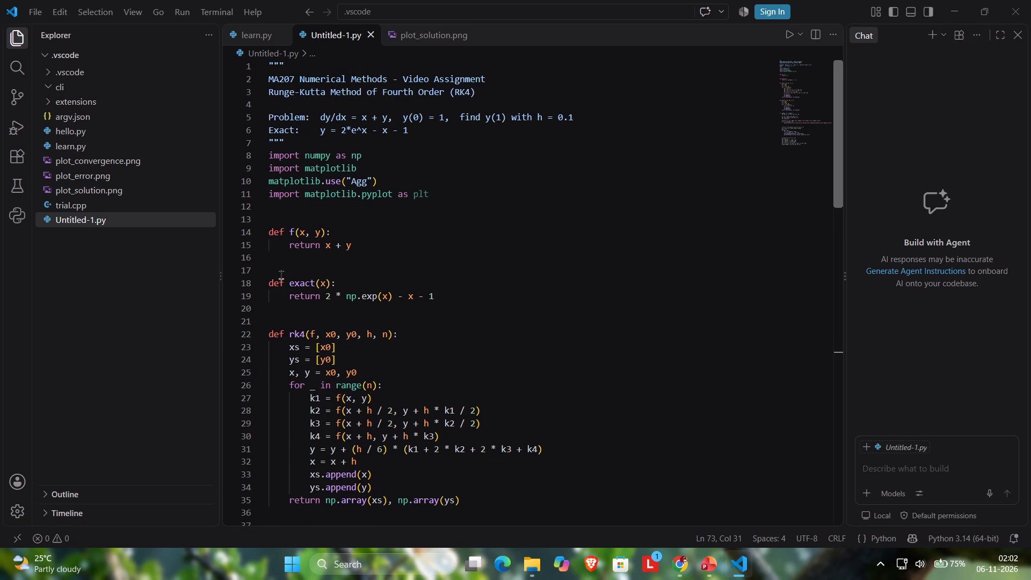
pyautogui.scroll(-1, 407, 258)
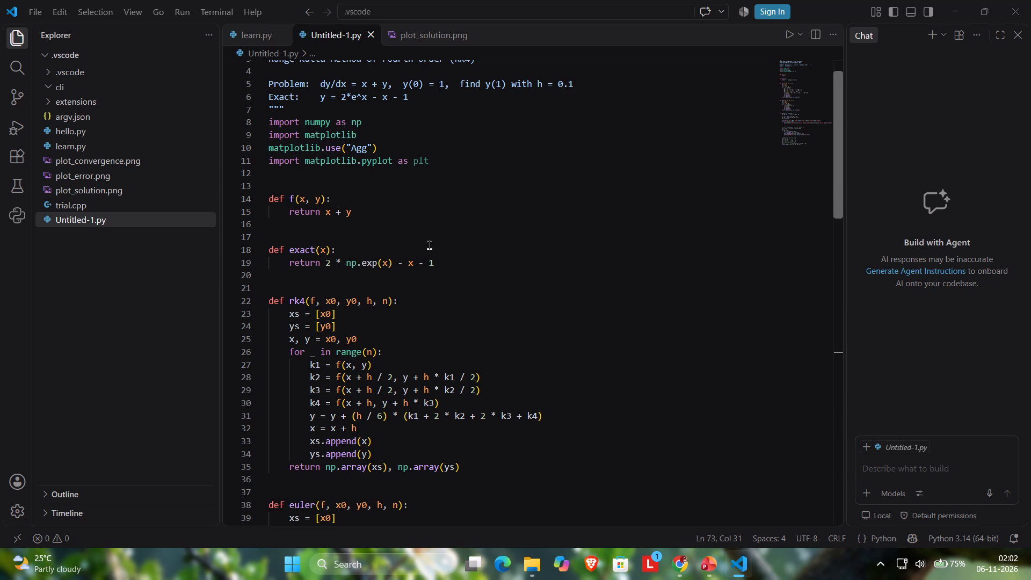
pyautogui.scroll(-1, 429, 244)
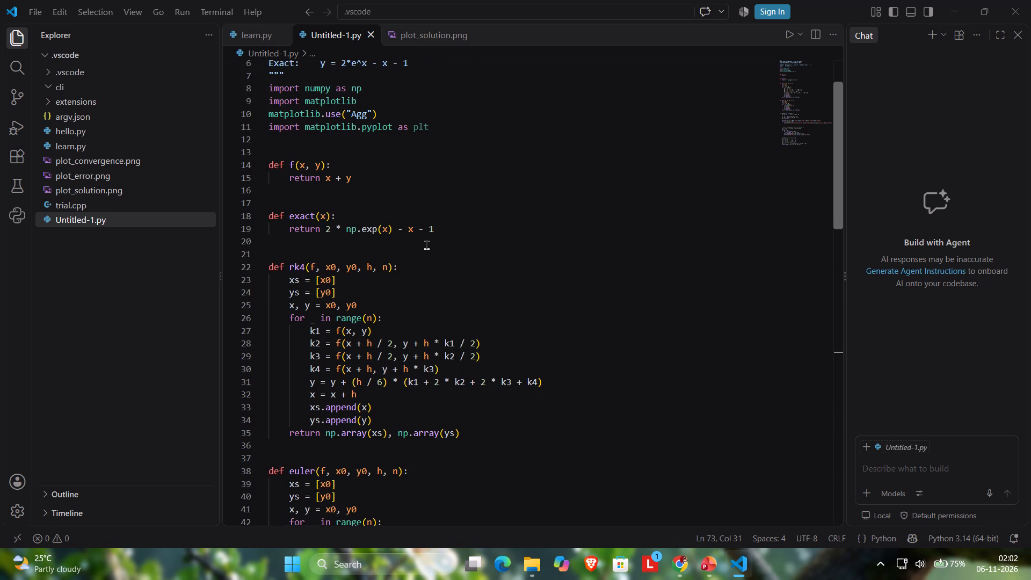
pyautogui.scroll(-2, 426, 244)
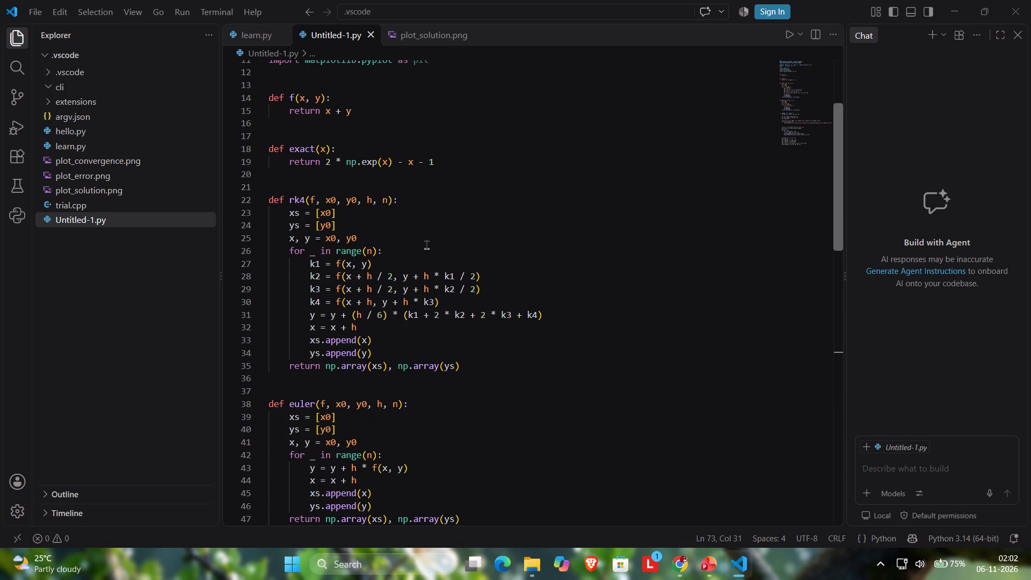
pyautogui.scroll(-4, 426, 244)
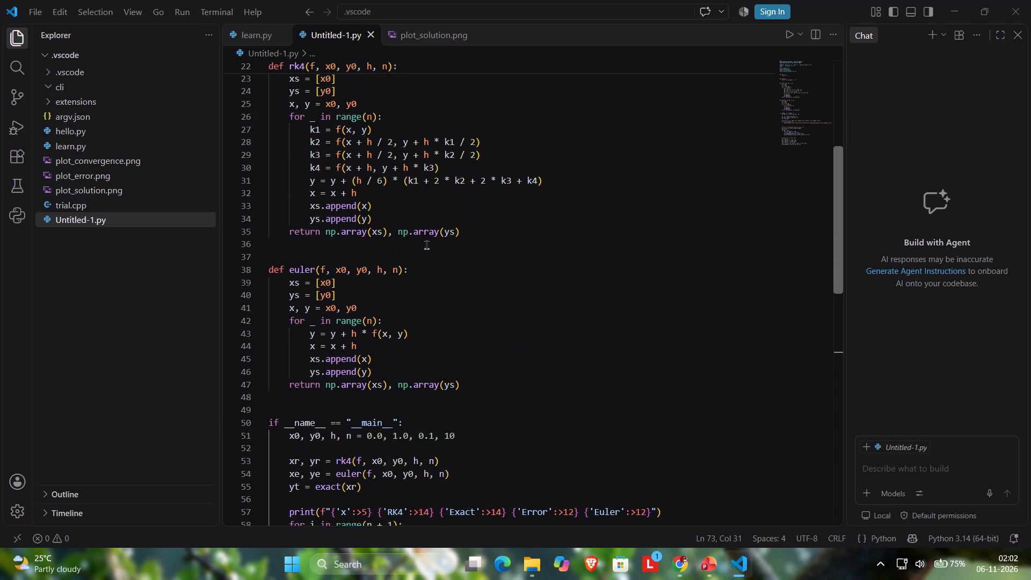
pyautogui.scroll(-8, 426, 244)
pyautogui.scroll(4, 426, 244)
pyautogui.scroll(-7, 426, 244)
pyautogui.scroll(2, 426, 244)
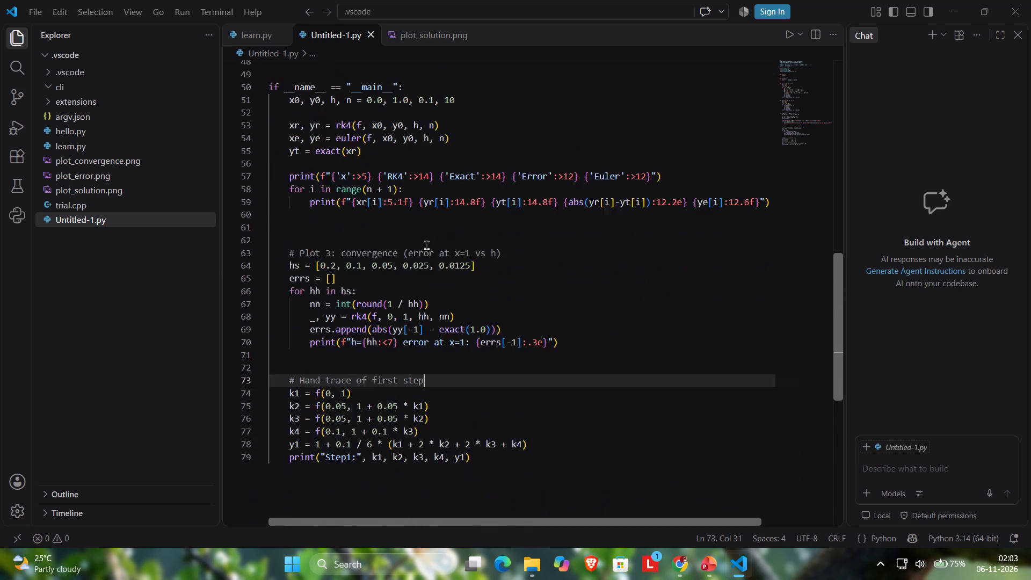
pyautogui.scroll(9, 426, 244)
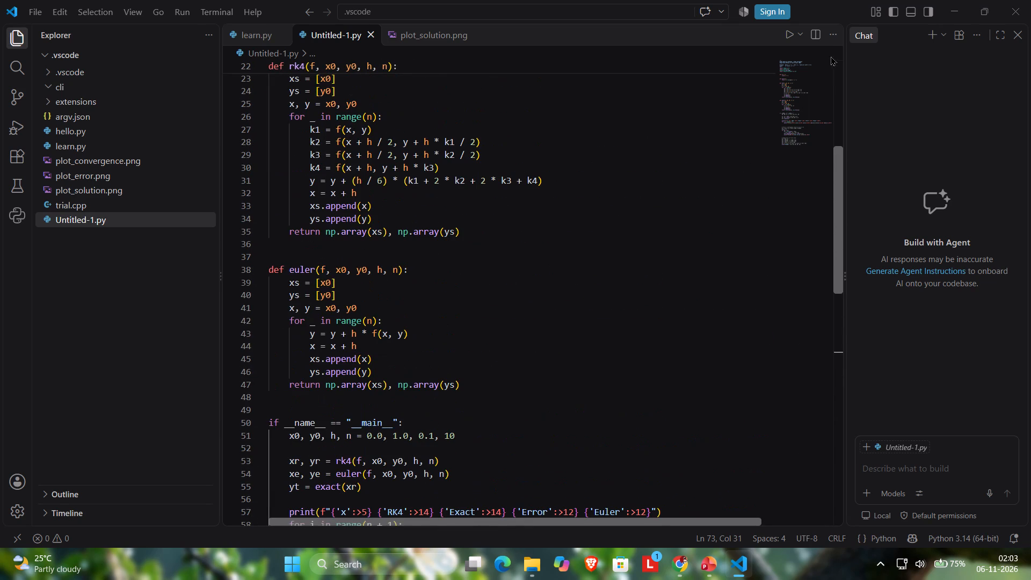
pyautogui.click(822, 35)
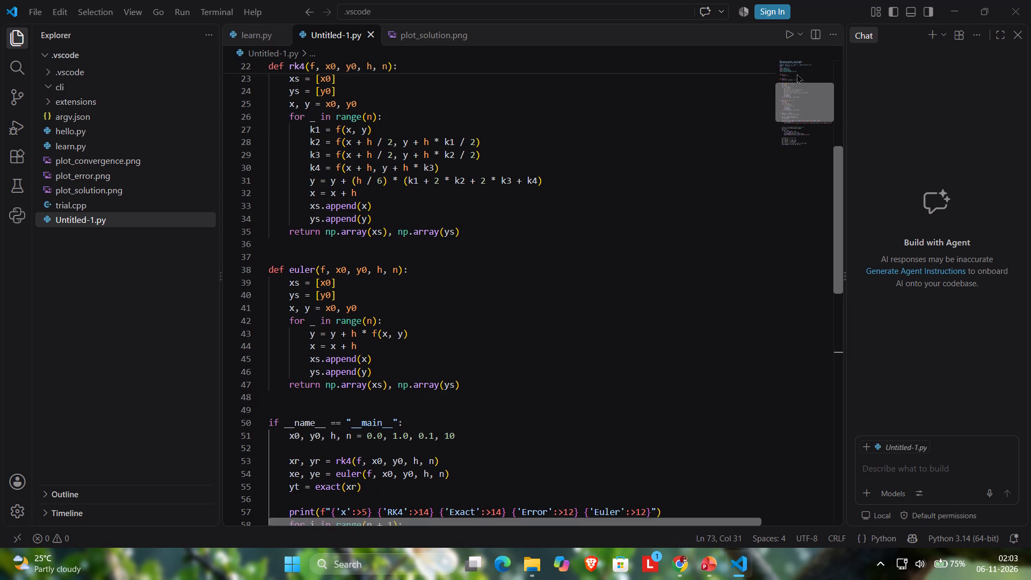
# Take a screenshot of the first part of Untitled-1.py, from the header comment to the end of the rk4 function.
pyautogui.scroll(10, 568, 266)
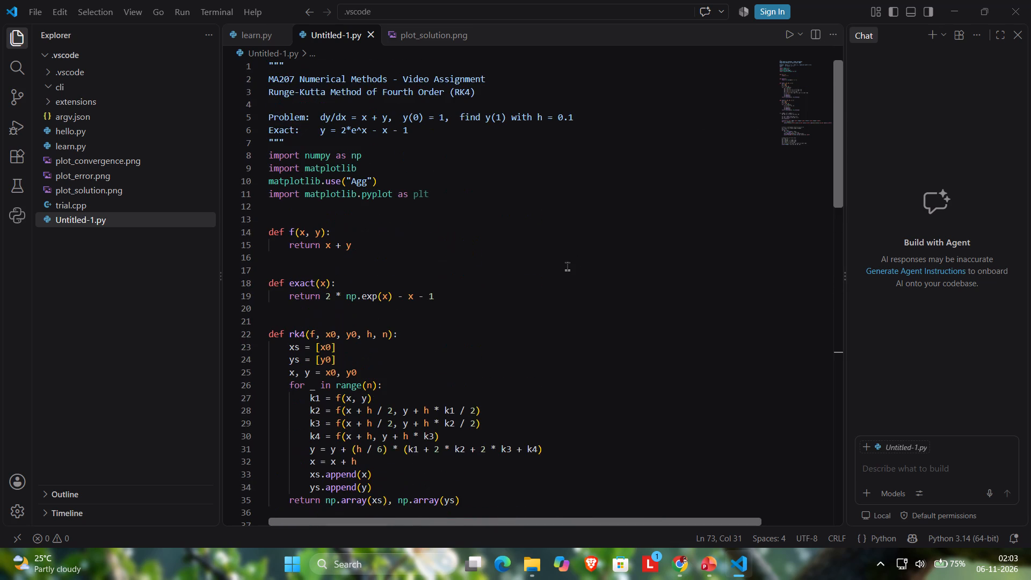
pyautogui.scroll(8, 567, 266)
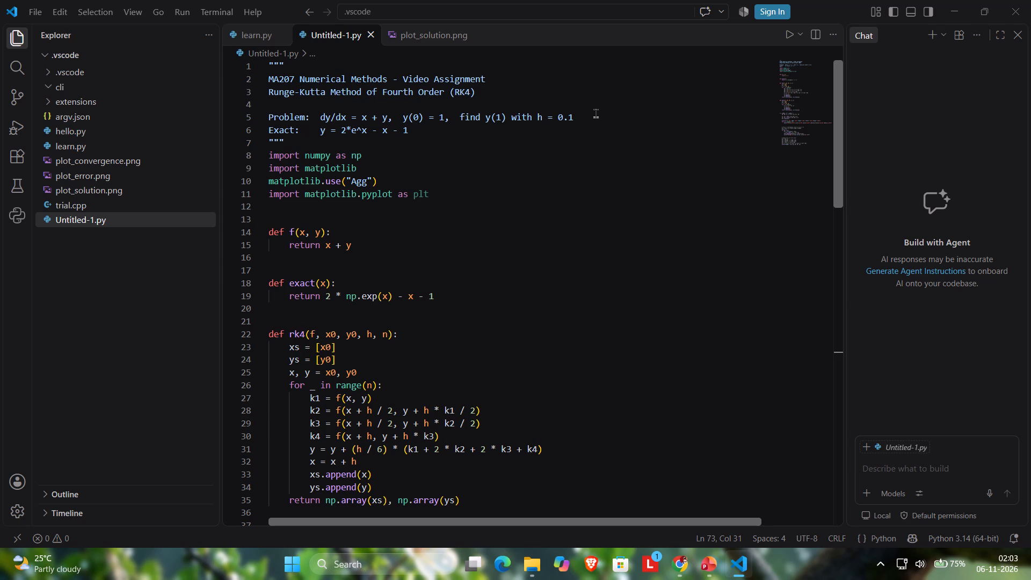
pyautogui.scroll(3, 596, 113)
pyautogui.scroll(5, 331, 134)
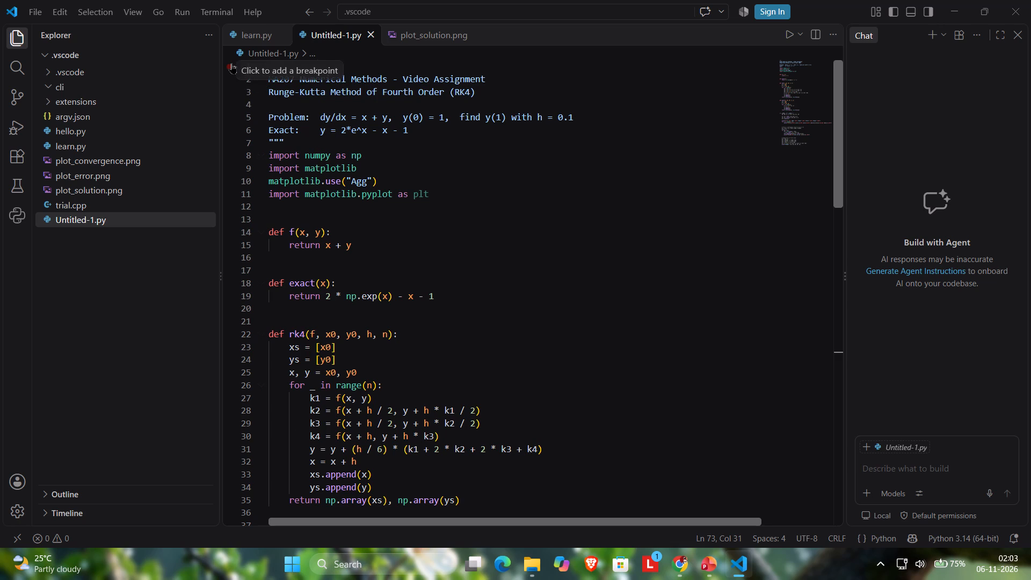
pyautogui.press('Print')
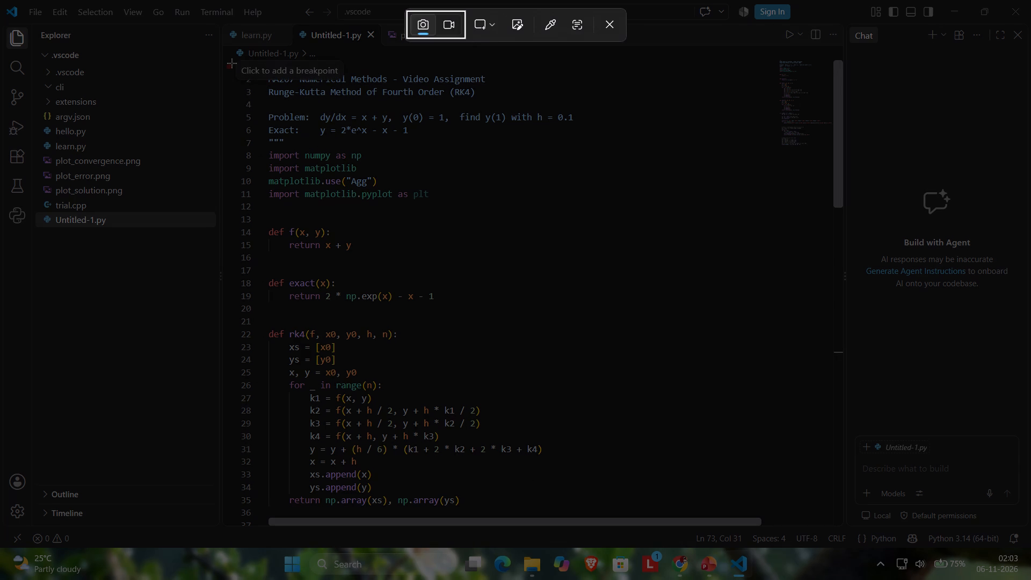
pyautogui.moveTo(231, 66); pyautogui.dragTo(831, 516)
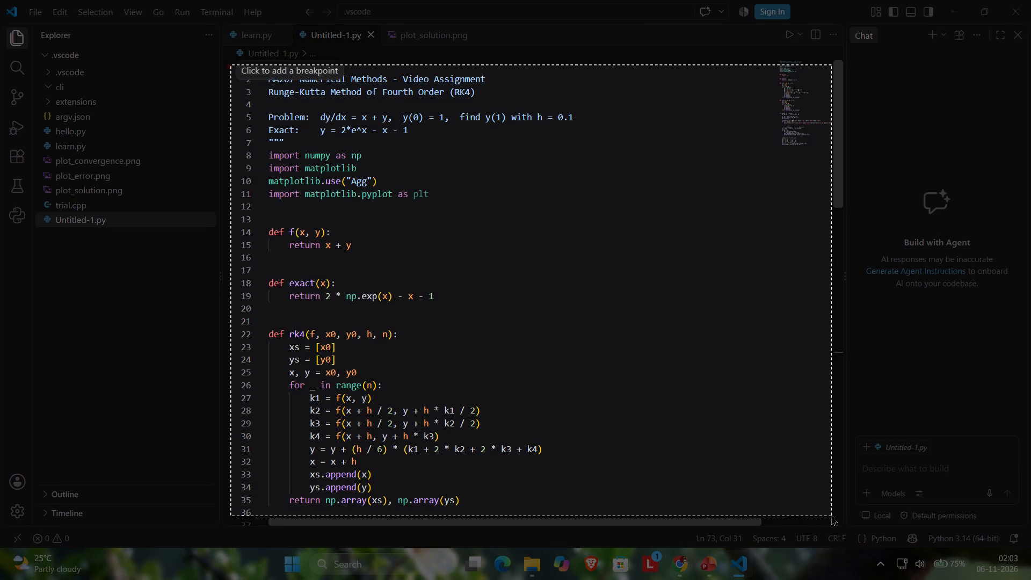
pyautogui.moveTo(831, 516); pyautogui.dragTo(583, 513)
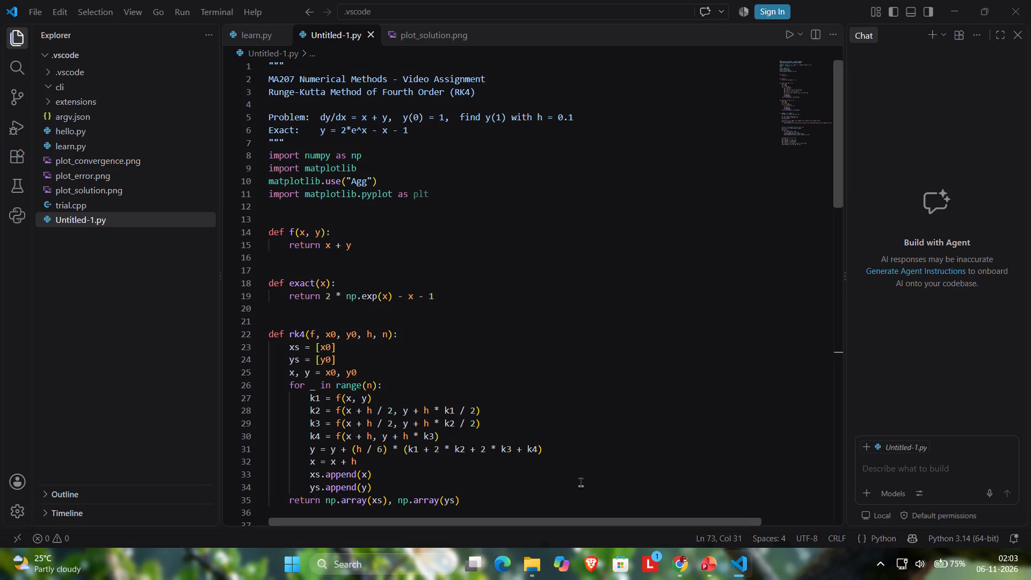
# Take a screenshot of the code from the euler function through the end of the Plot 3 convergence loop.
pyautogui.scroll(-8, 466, 404)
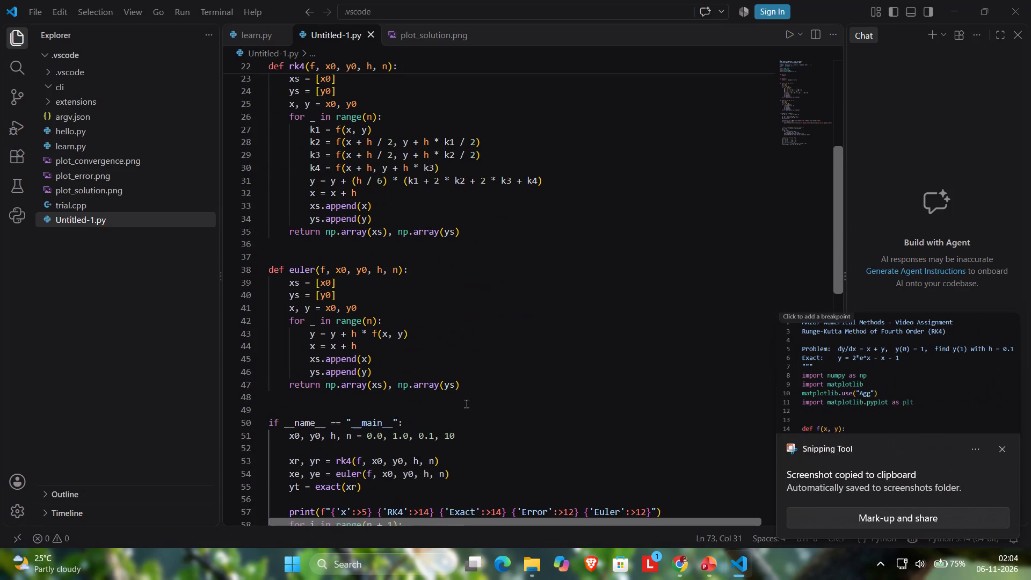
pyautogui.scroll(-1, 466, 404)
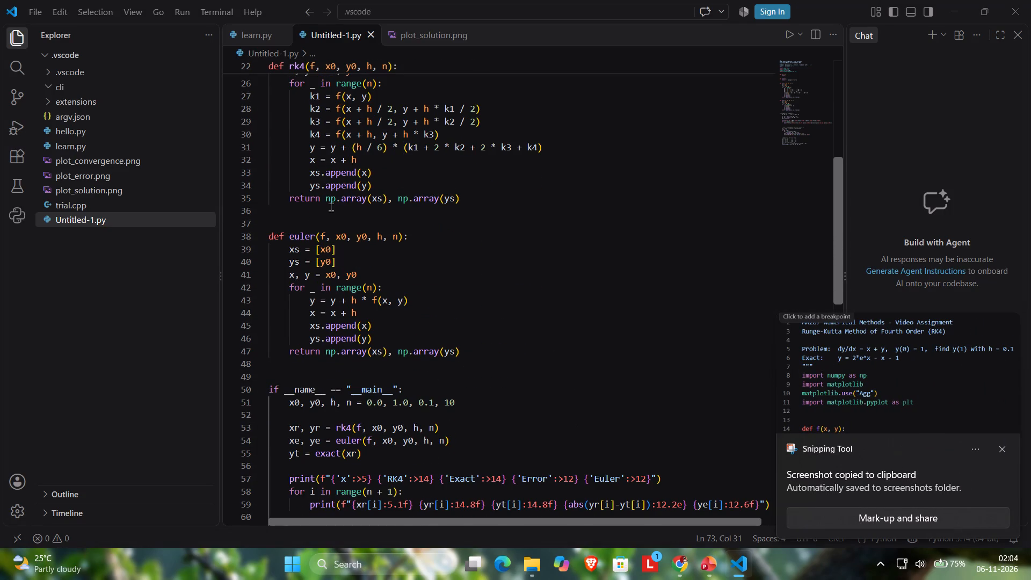
pyautogui.scroll(-3, 331, 206)
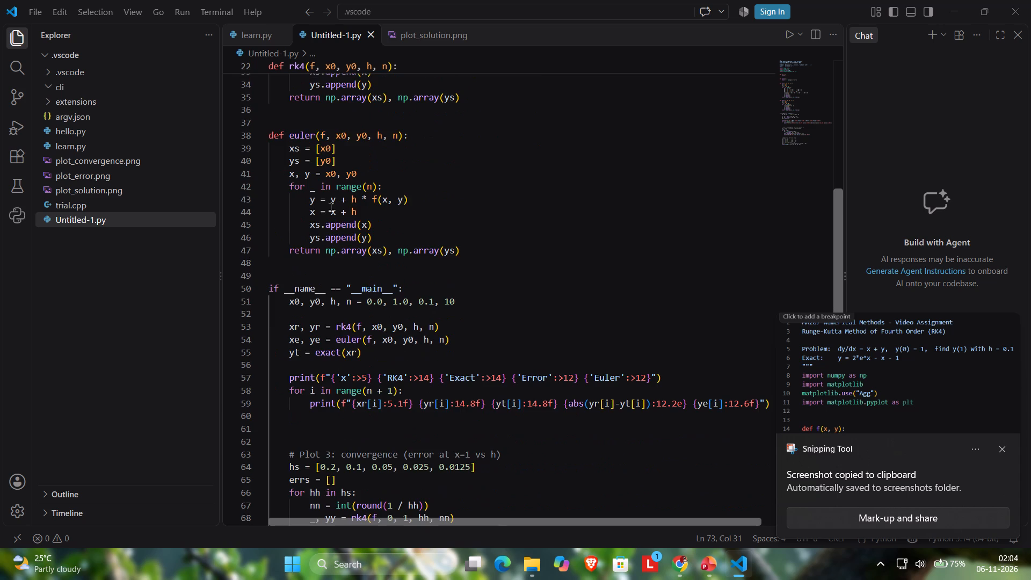
pyautogui.scroll(-1, 299, 174)
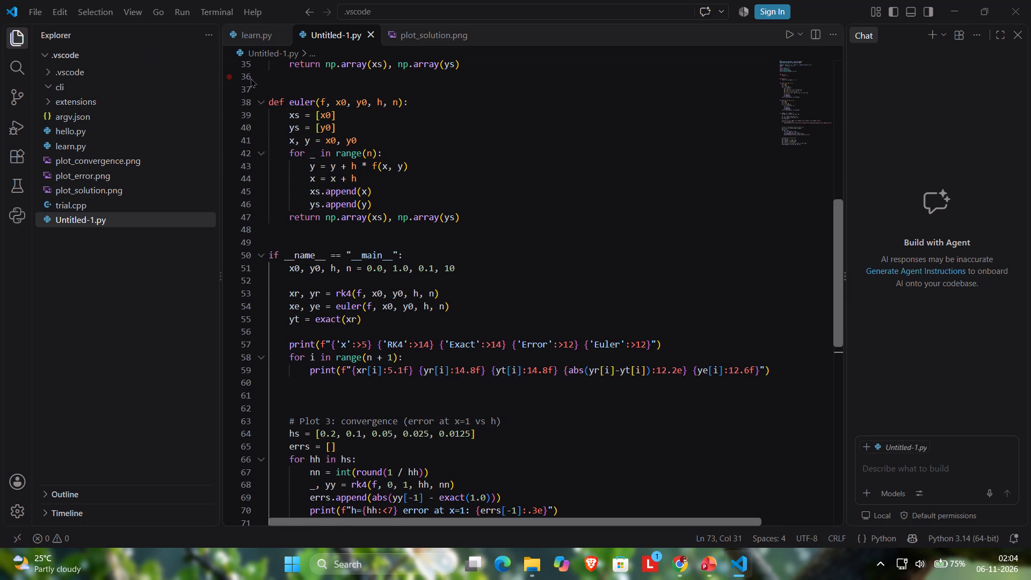
pyautogui.scroll(-1, 251, 78)
pyautogui.scroll(1, 241, 75)
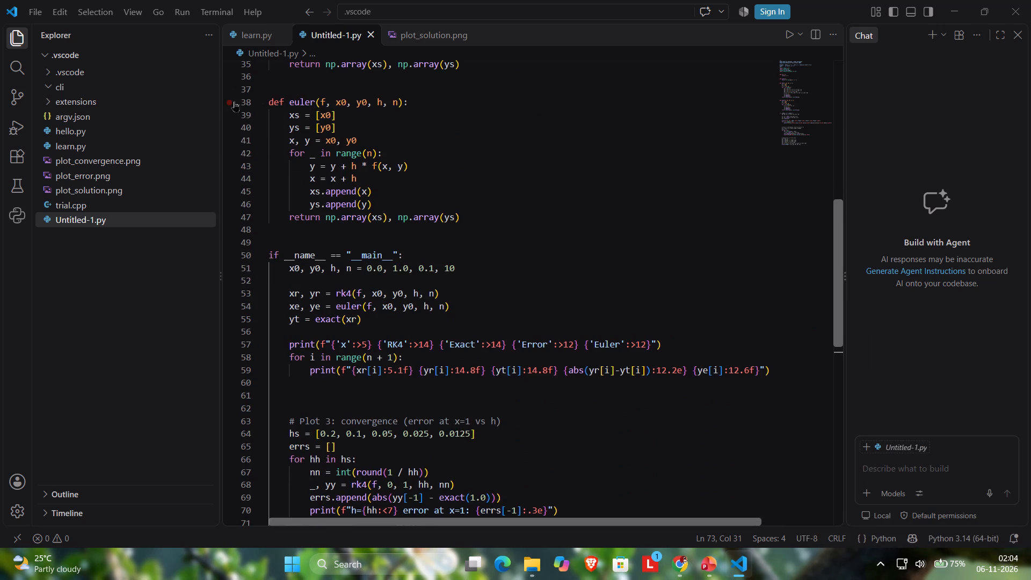
pyautogui.scroll(-1, 239, 95)
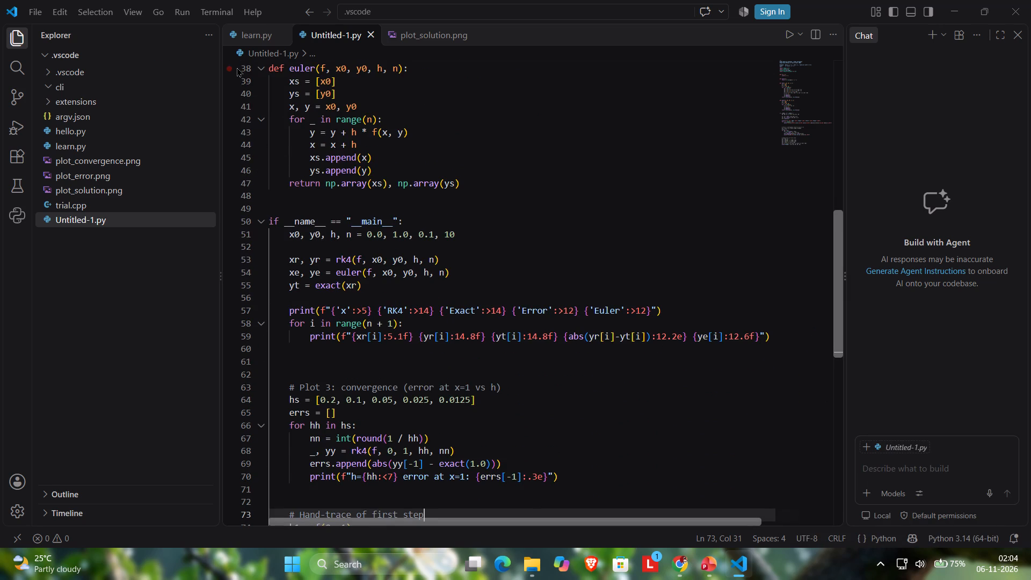
pyautogui.scroll(1, 237, 67)
pyautogui.scroll(-1, 239, 69)
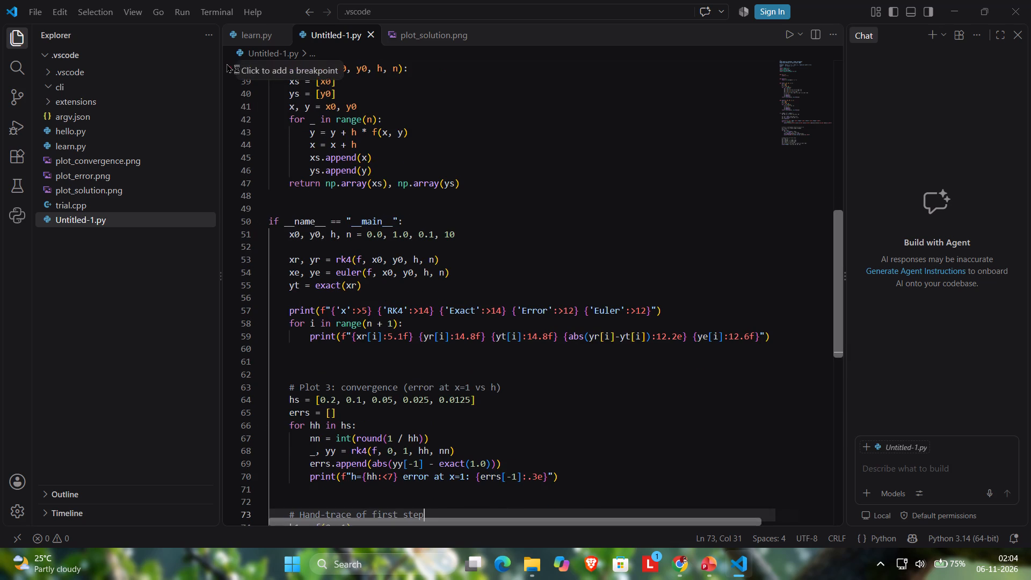
pyautogui.moveTo(227, 63); pyautogui.dragTo(692, 501)
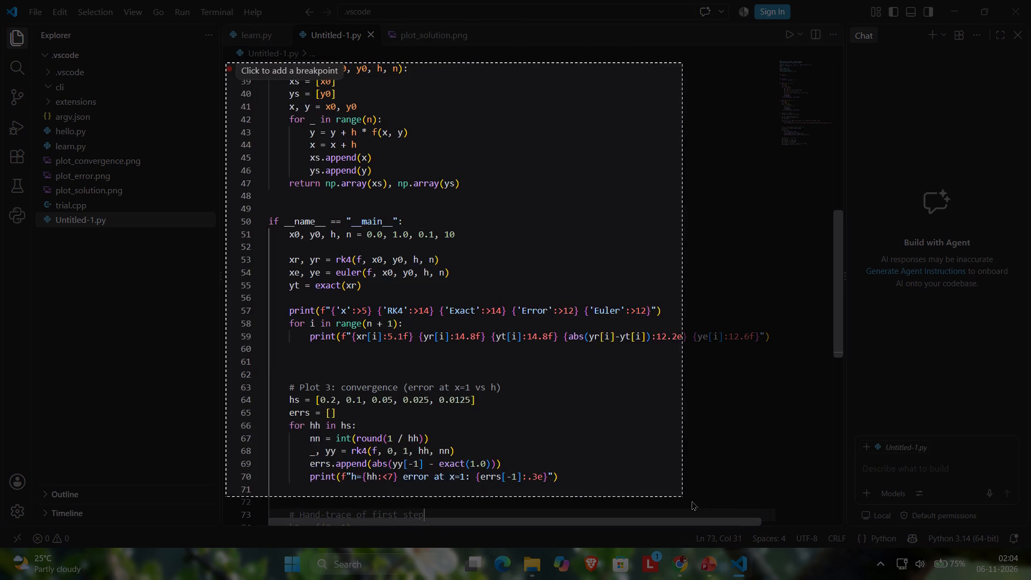
pyautogui.moveTo(692, 501); pyautogui.dragTo(780, 497)
# Open the latest capture in Snipping Tool, check that it covers the euler-to-convergence code, and close it.
pyautogui.scroll(-2, 601, 316)
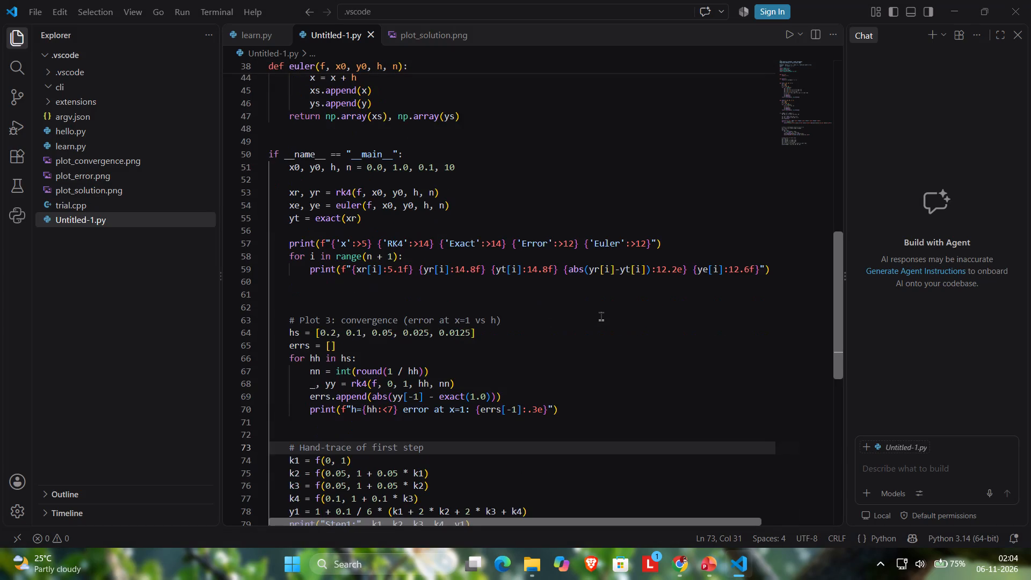
pyautogui.scroll(-5, 601, 316)
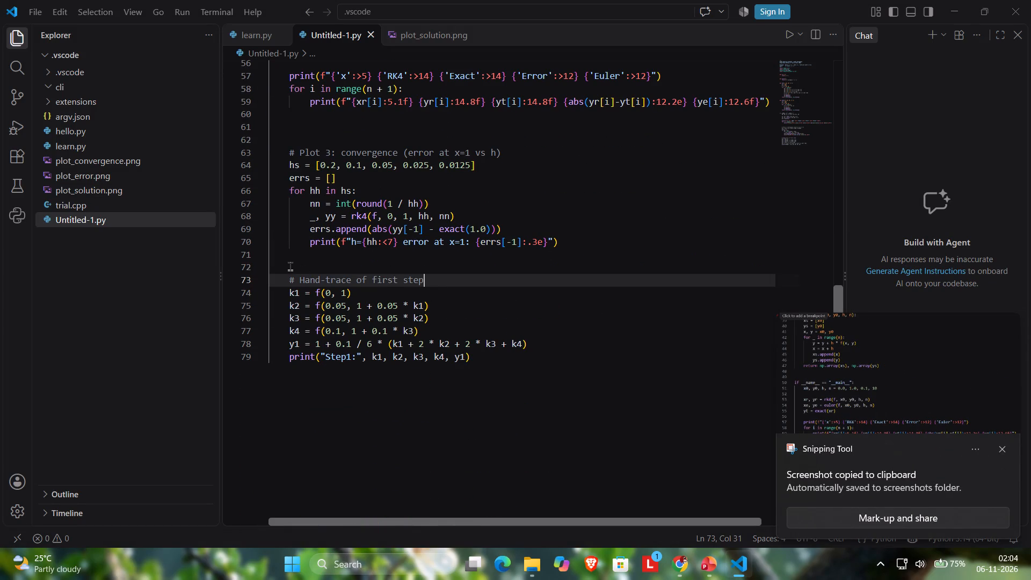
pyautogui.click(846, 390)
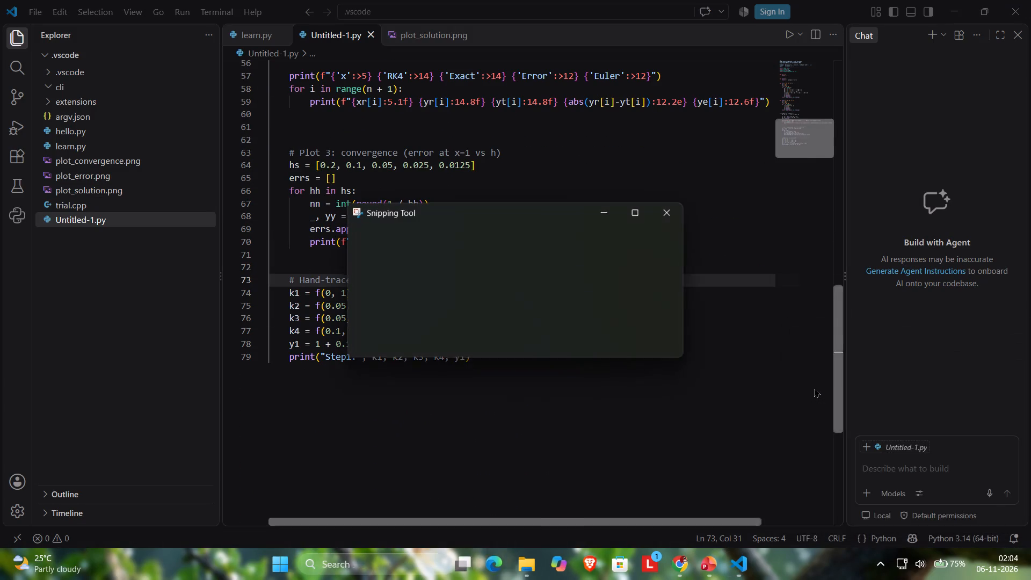
pyautogui.scroll(-15, 636, 350)
pyautogui.scroll(-20, 681, 370)
pyautogui.scroll(-9, 681, 370)
pyautogui.scroll(2, 691, 364)
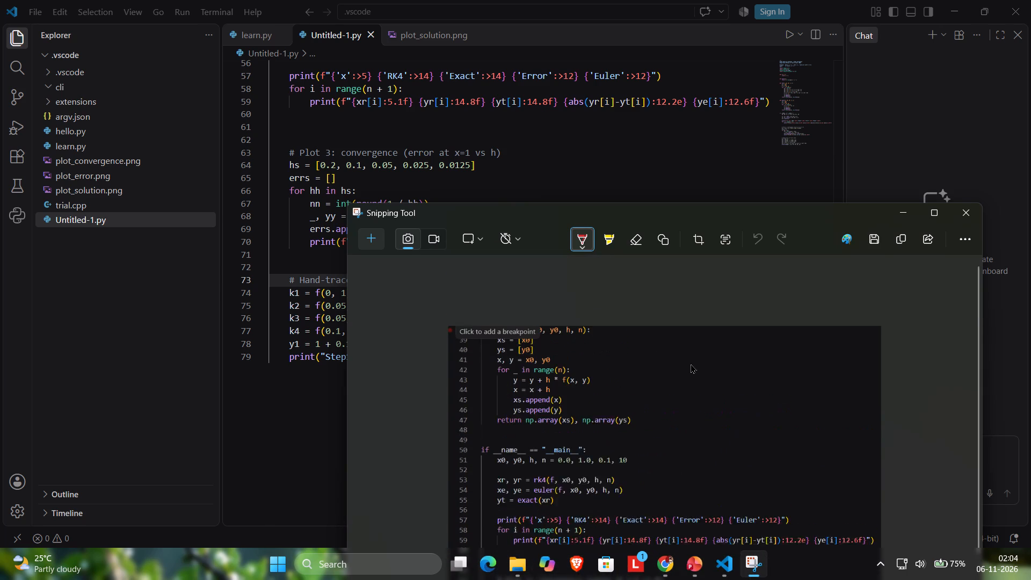
pyautogui.scroll(-17, 691, 364)
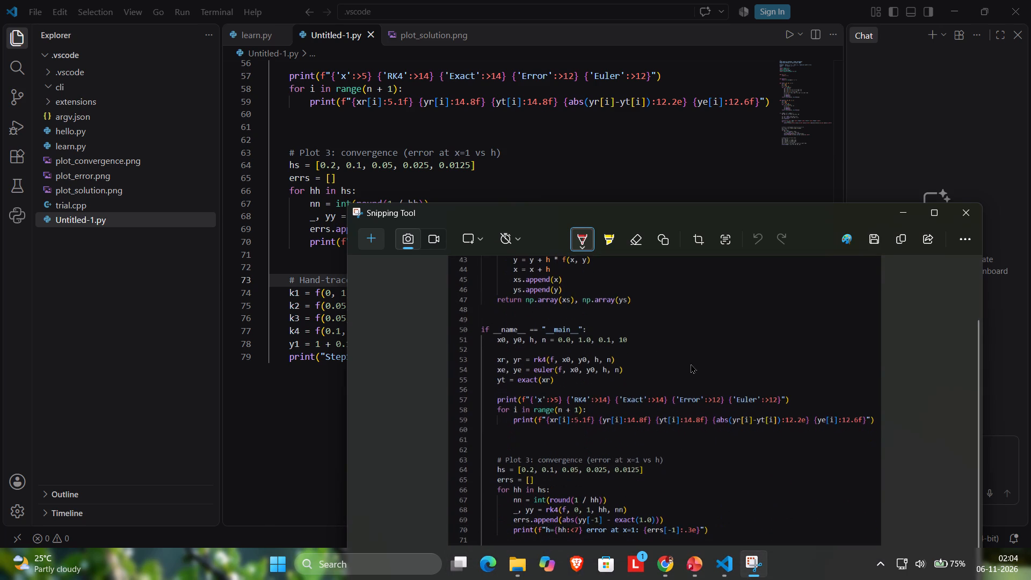
pyautogui.click(973, 215)
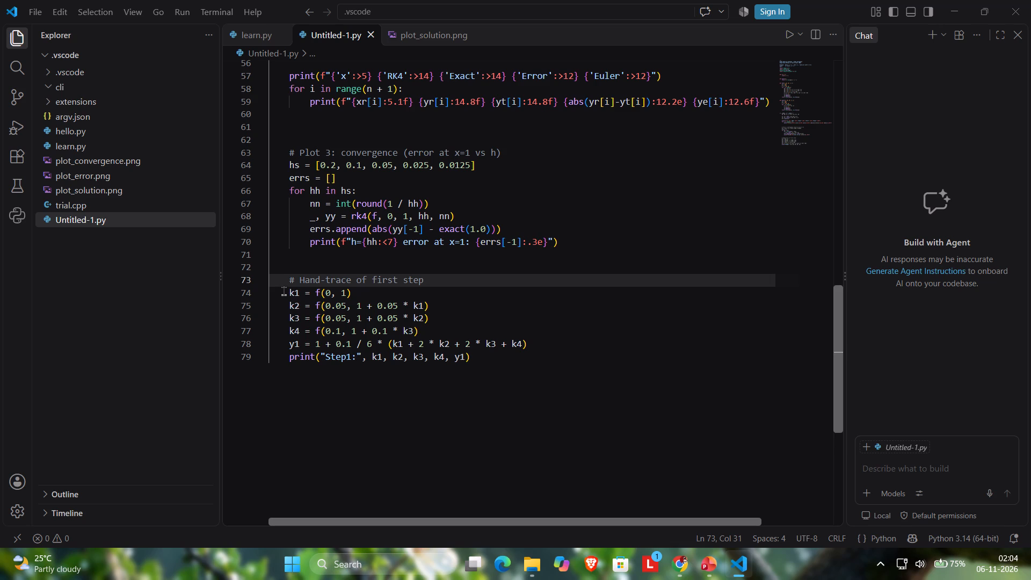
# Take a screenshot of the hand-trace code, from k1 = f(0, 1) to the final Step1 print line.
pyautogui.press('Print')
pyautogui.moveTo(277, 283); pyautogui.dragTo(521, 381)
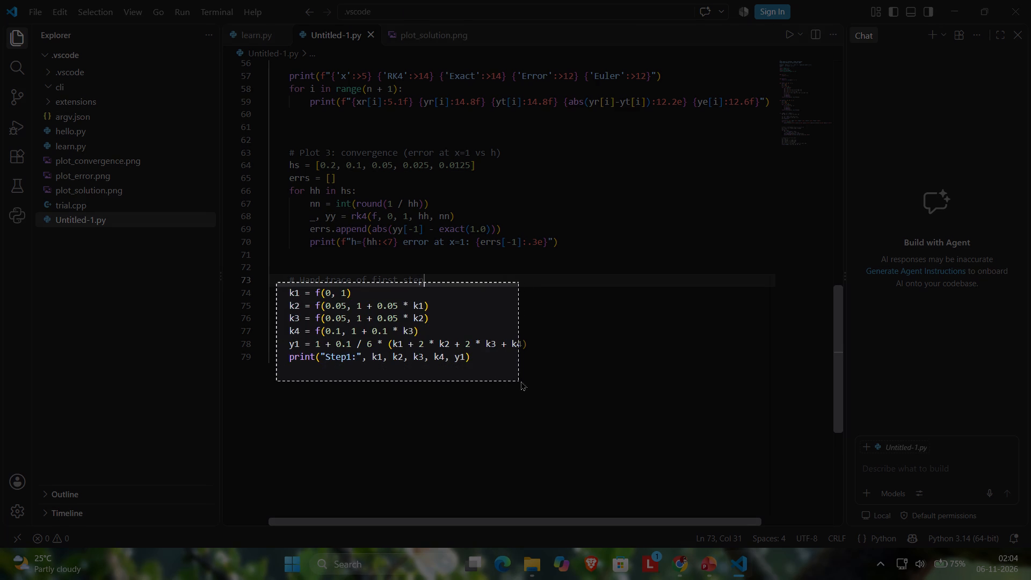
pyautogui.moveTo(521, 381); pyautogui.dragTo(532, 368)
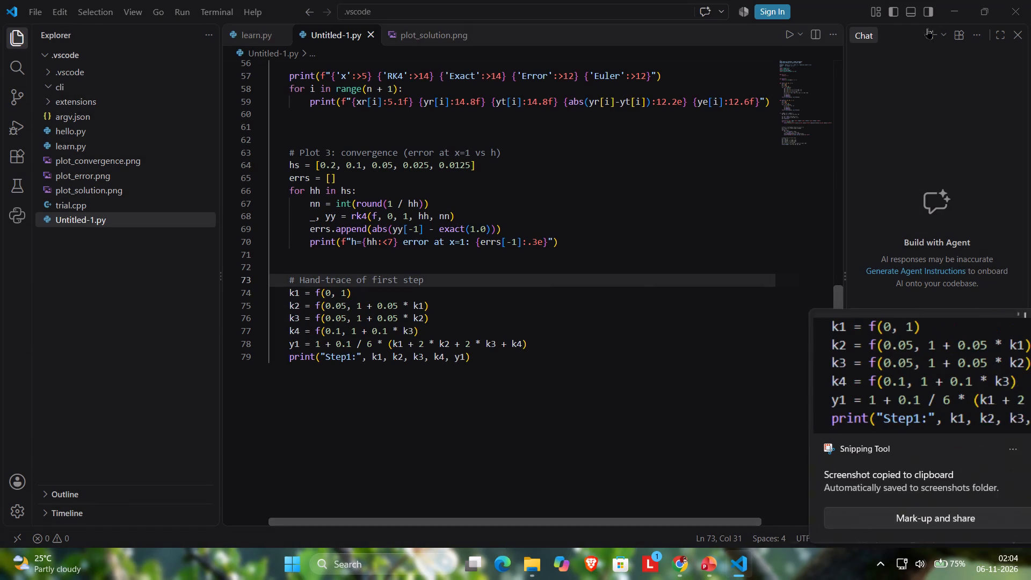
# Switch to the RK4_Video_Assignment presentation in PowerPoint and add a blank slide after the Python implementation slide.
pyautogui.click(957, 0)
pyautogui.click(753, 164)
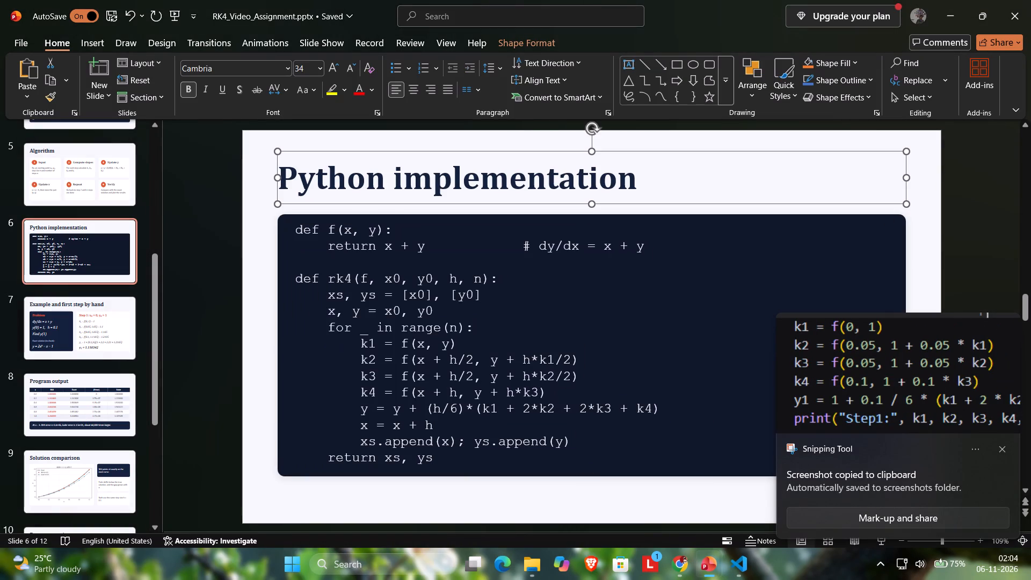
pyautogui.click(730, 335)
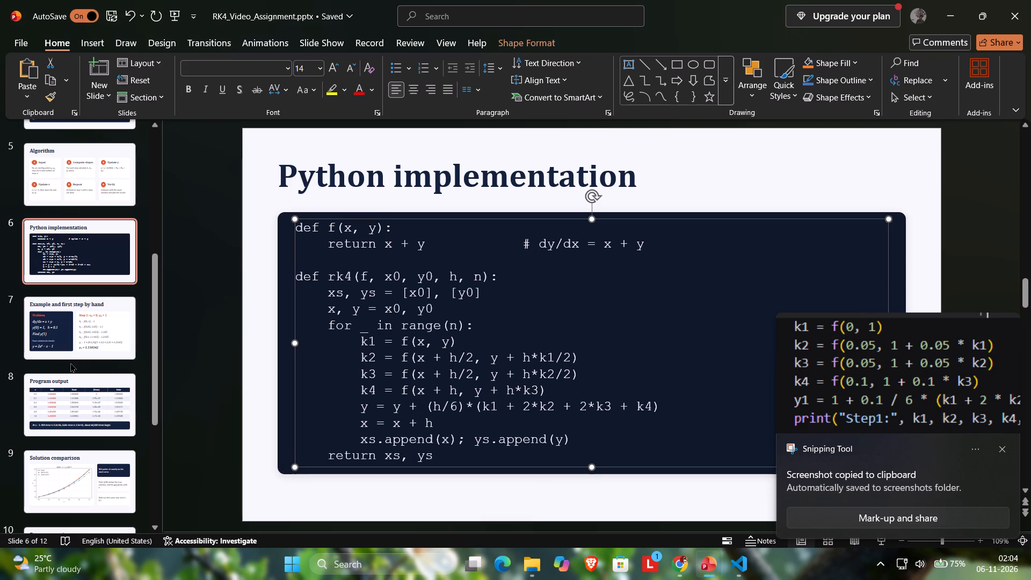
pyautogui.click(97, 73)
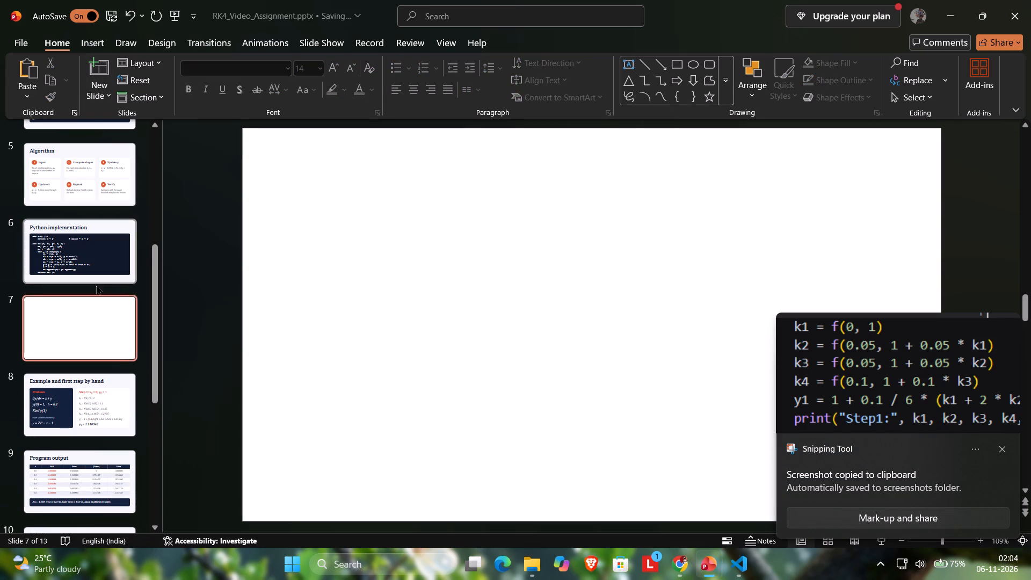
pyautogui.click(91, 239)
pyautogui.click(96, 311)
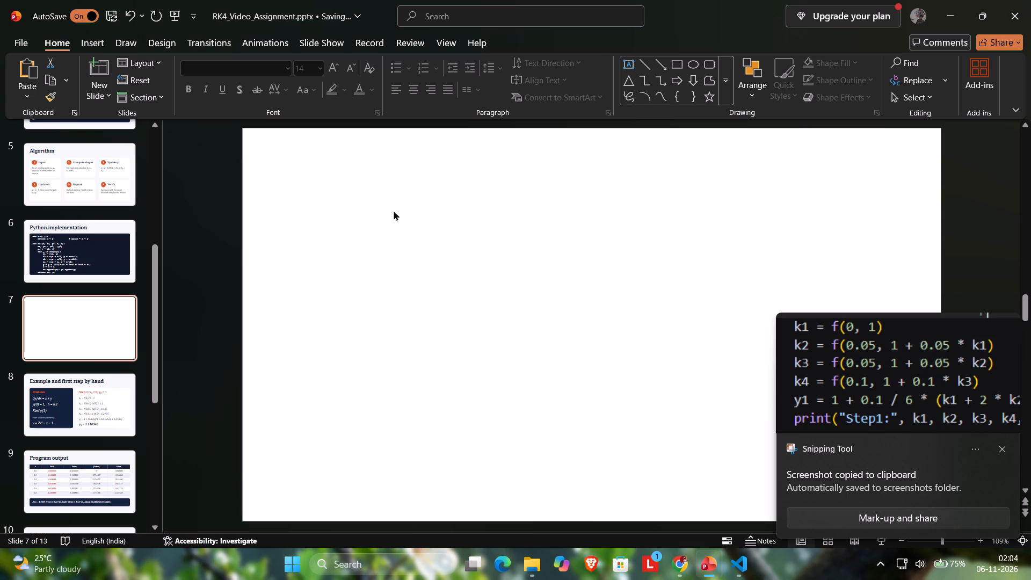
# Insert Screenshot 2026-11-06 020358.png from the Screenshots folder into the blank slide 7.
pyautogui.moveTo(706, 0); pyautogui.dragTo(723, 18)
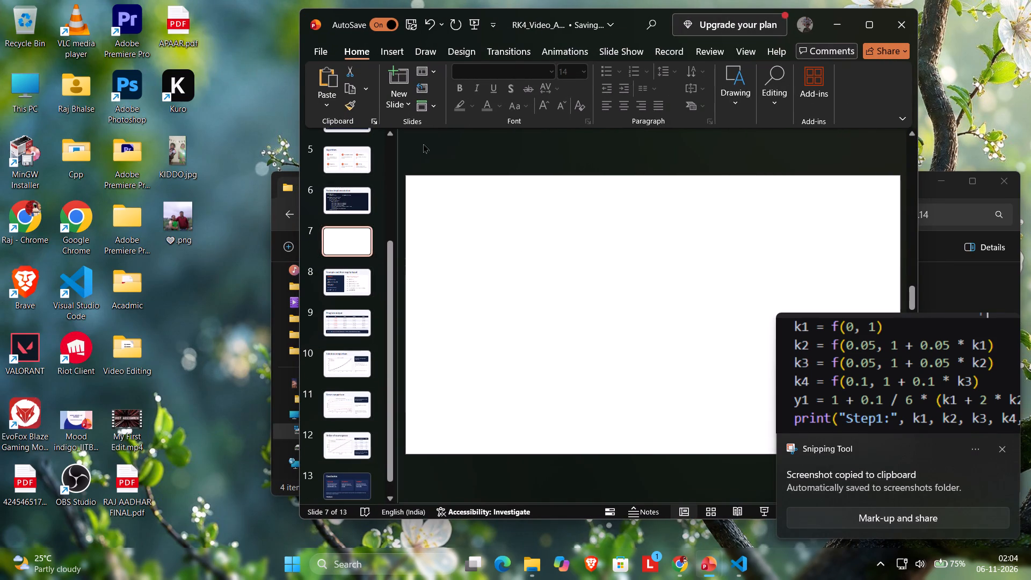
pyautogui.doubleClick(23, 79)
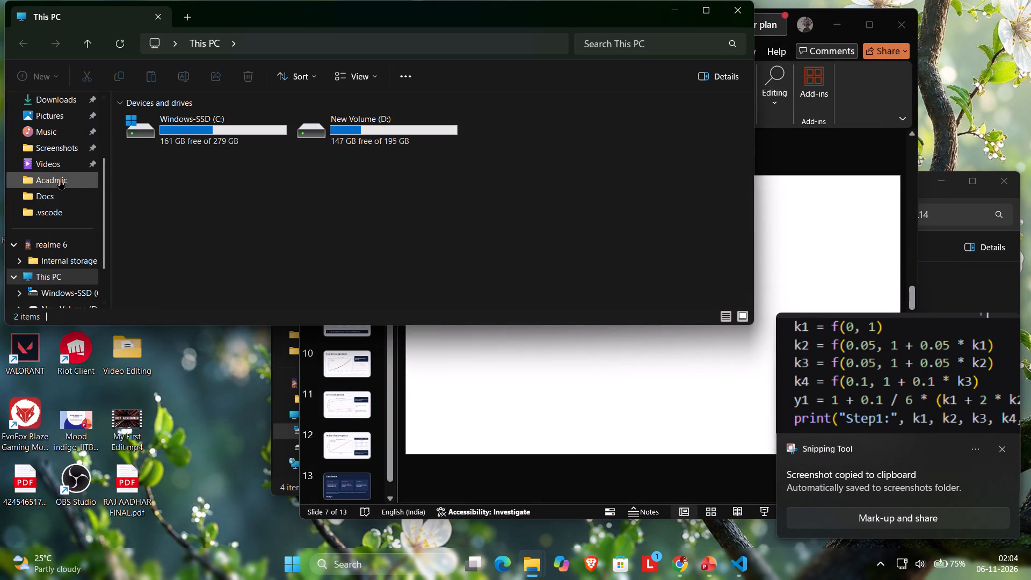
pyautogui.click(66, 151)
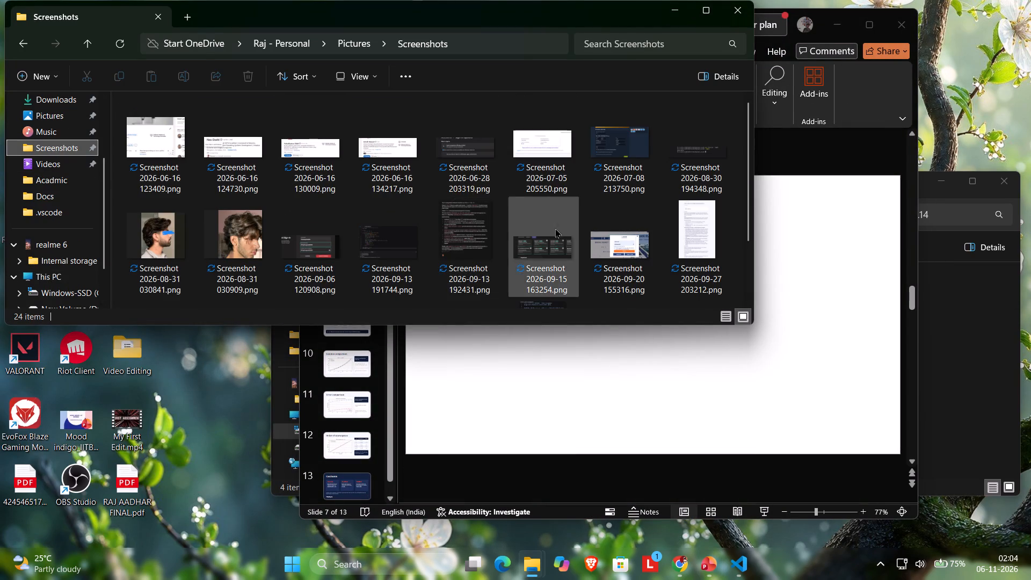
pyautogui.scroll(-20, 554, 223)
pyautogui.scroll(-3, 554, 223)
pyautogui.moveTo(552, 237); pyautogui.dragTo(476, 379)
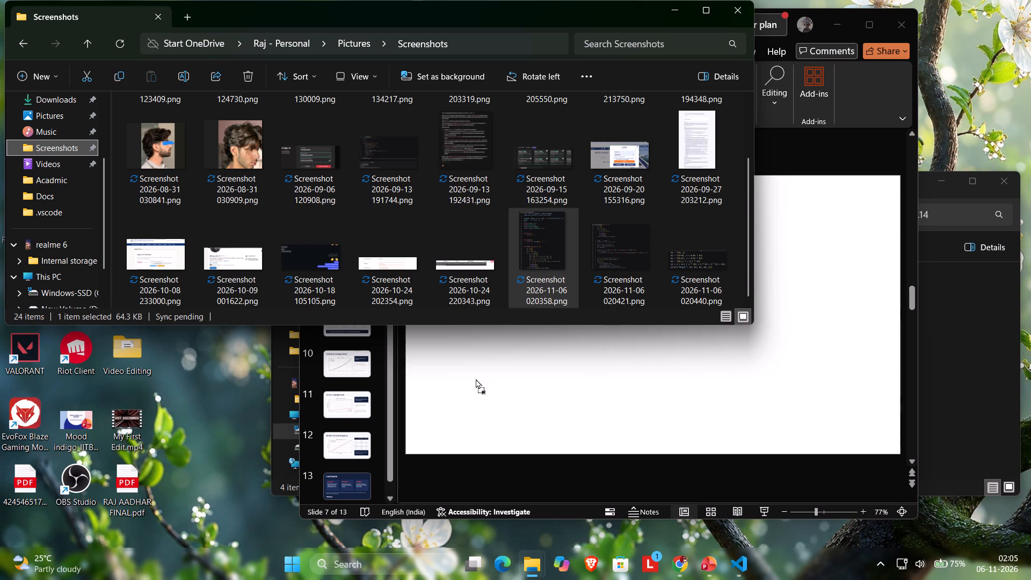
pyautogui.moveTo(476, 379); pyautogui.dragTo(447, 379)
# Align the first code screenshot with the slide's left edge and narrow it to about 10.05 cm wide.
pyautogui.moveTo(628, 261); pyautogui.dragTo(515, 264)
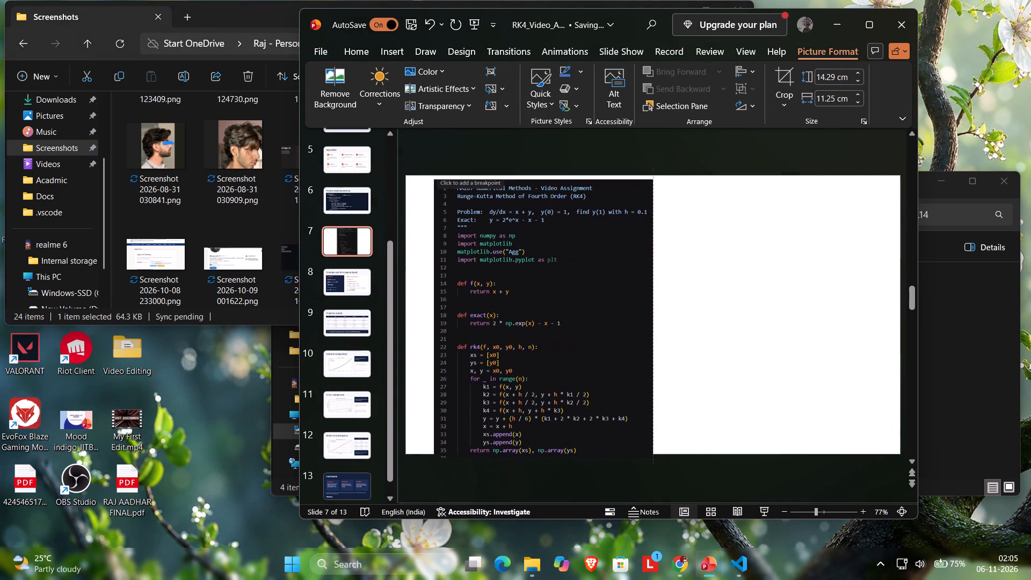
pyautogui.moveTo(515, 264); pyautogui.dragTo(488, 264)
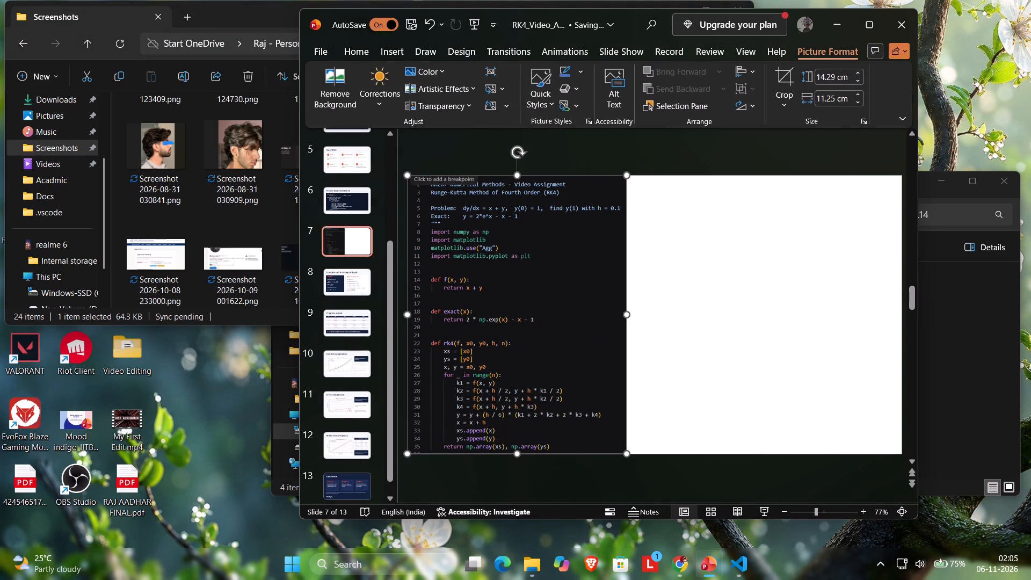
pyautogui.moveTo(622, 315); pyautogui.dragTo(603, 323)
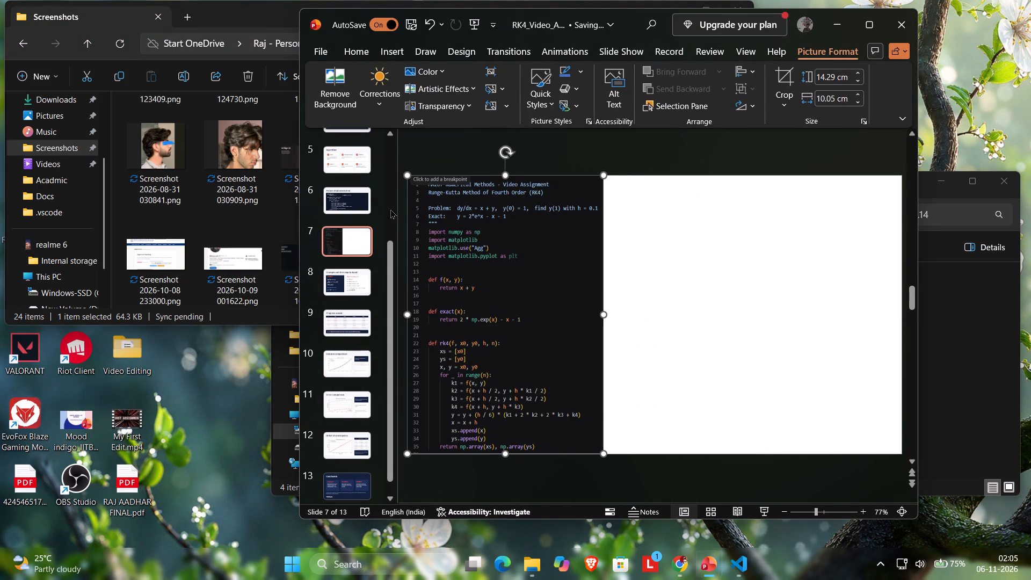
# Insert Screenshot 2026-11-06 020421.png from the Screenshots folder into slide 7.
pyautogui.scroll(-7, 199, 221)
pyautogui.moveTo(257, 0); pyautogui.dragTo(242, 5)
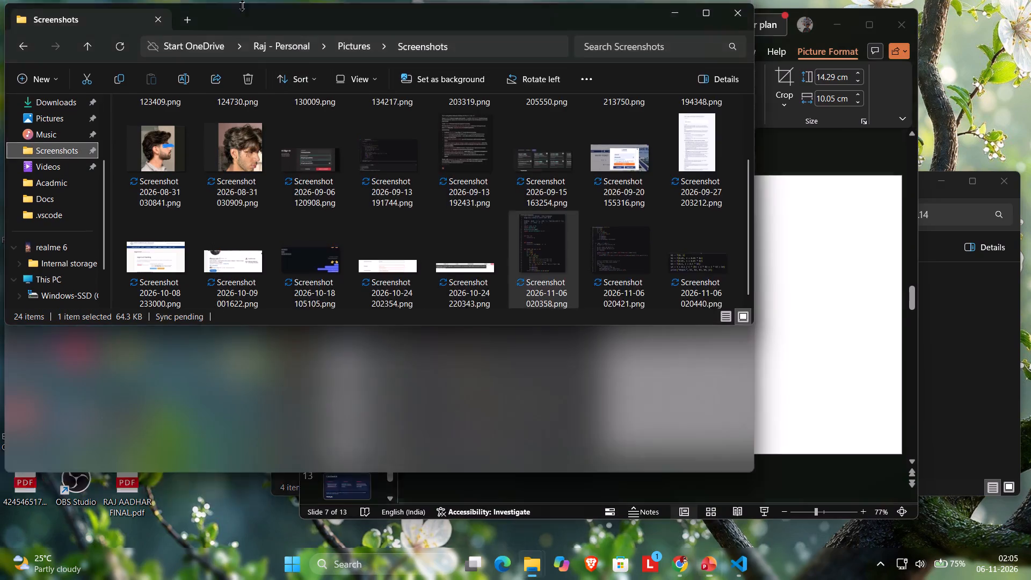
pyautogui.moveTo(242, 5); pyautogui.dragTo(234, 7)
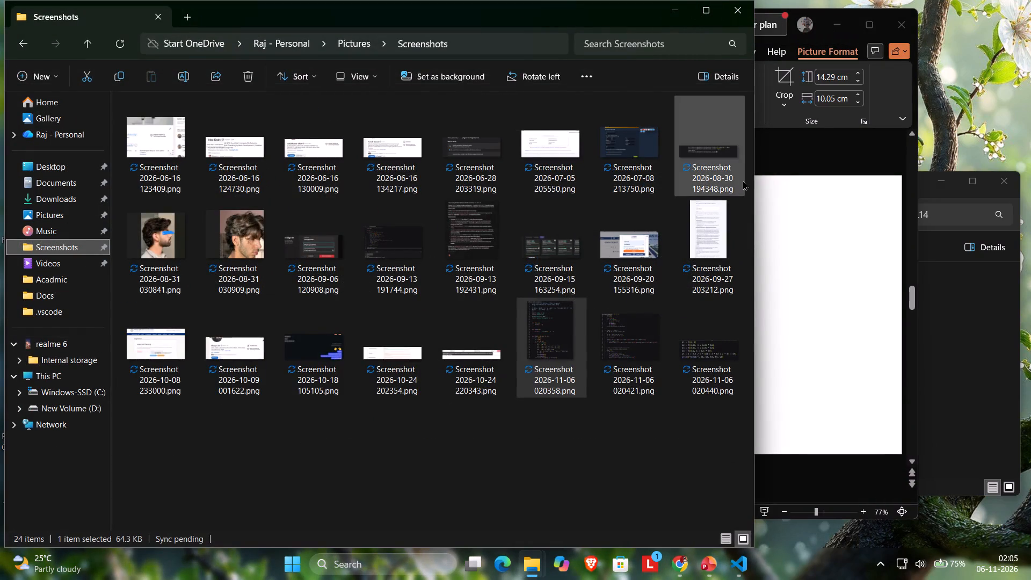
pyautogui.moveTo(755, 182); pyautogui.dragTo(553, 186)
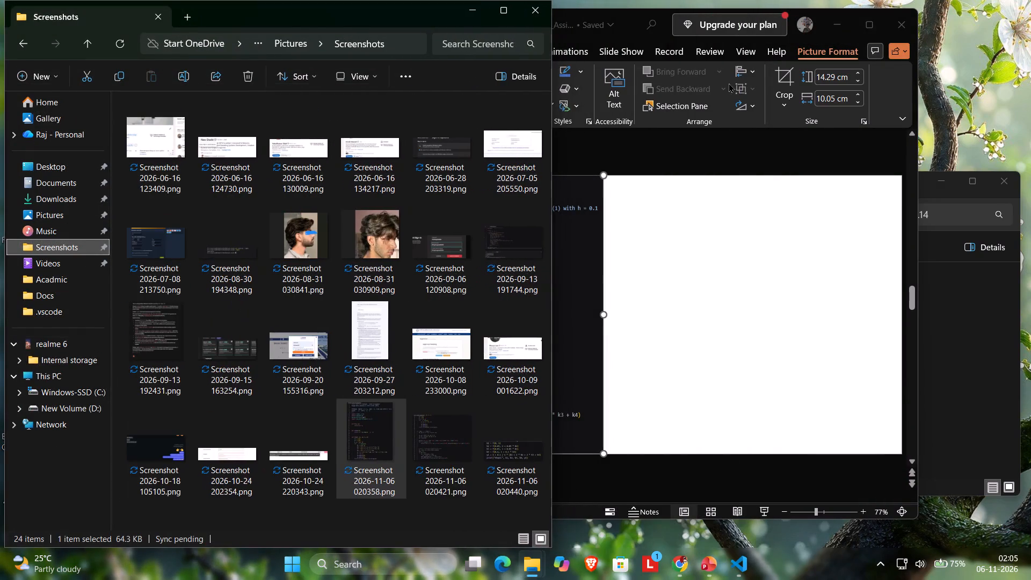
pyautogui.moveTo(625, 14); pyautogui.dragTo(699, 15)
pyautogui.moveTo(343, 18); pyautogui.dragTo(323, 25)
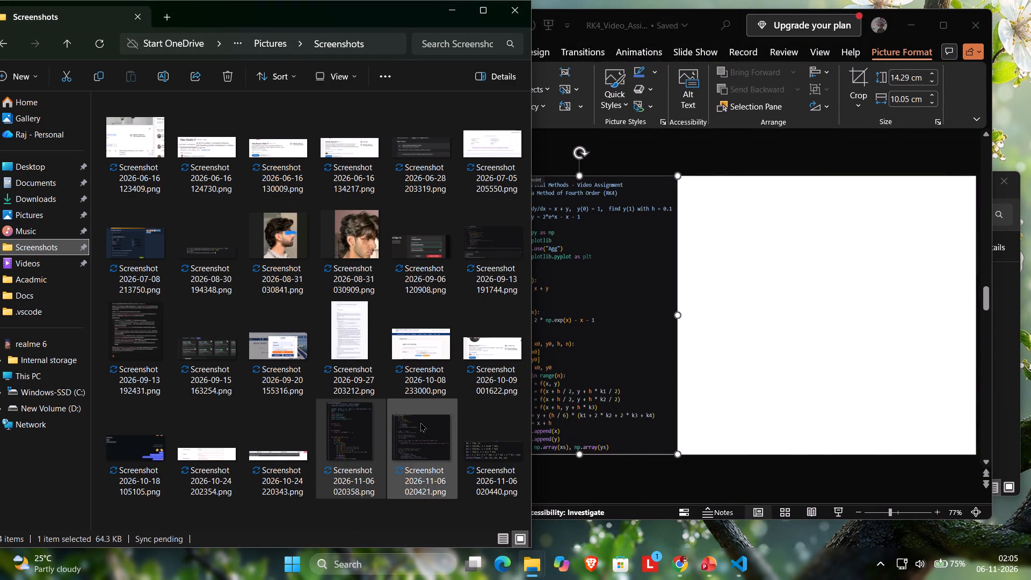
pyautogui.moveTo(420, 422); pyautogui.dragTo(764, 296)
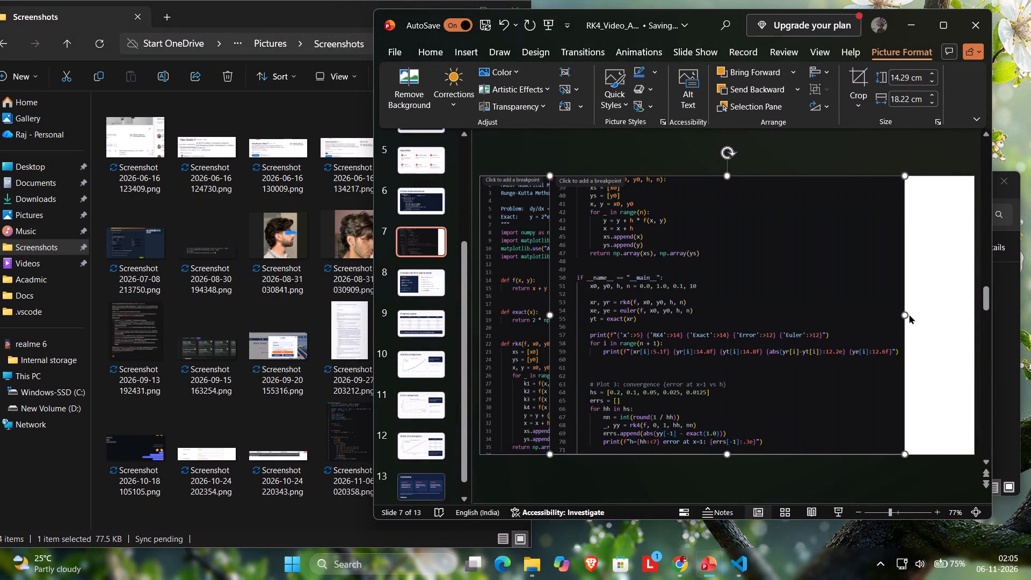
# Narrow the second code screenshot to about 14.72 cm wide and place it directly right of the first one.
pyautogui.moveTo(904, 314); pyautogui.dragTo(836, 317)
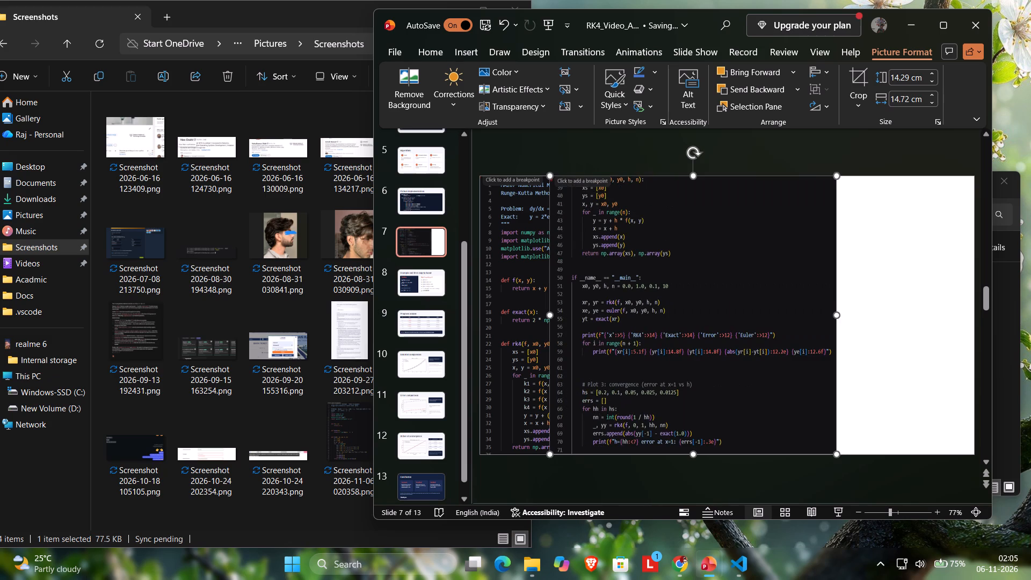
pyautogui.moveTo(659, 276); pyautogui.dragTo(785, 273)
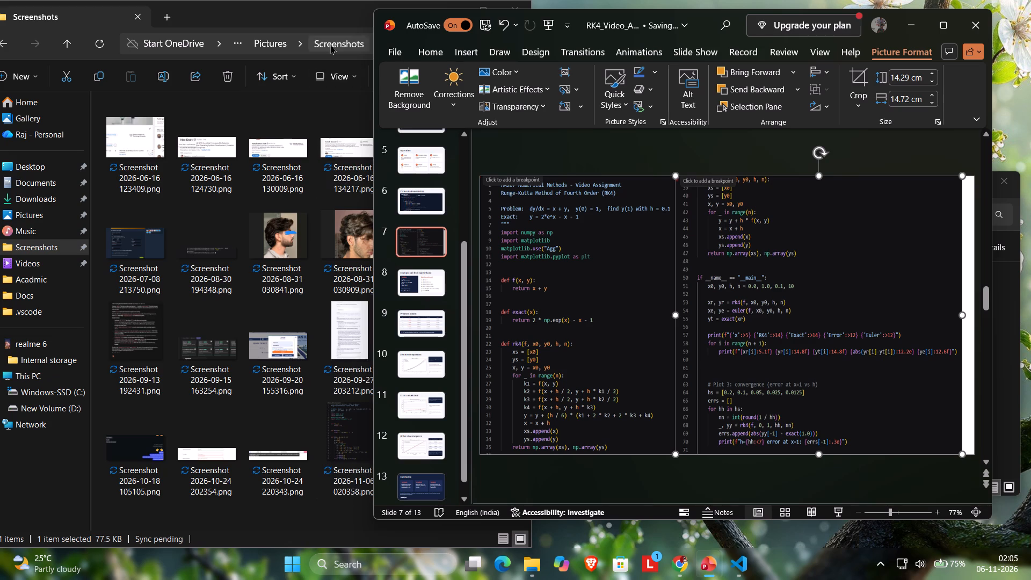
# Insert the hand-trace capture, Screenshot 2026-11-06 020440.png, into slide 7 and return the presentation to full-window view.
pyautogui.moveTo(328, 3); pyautogui.dragTo(291, 30)
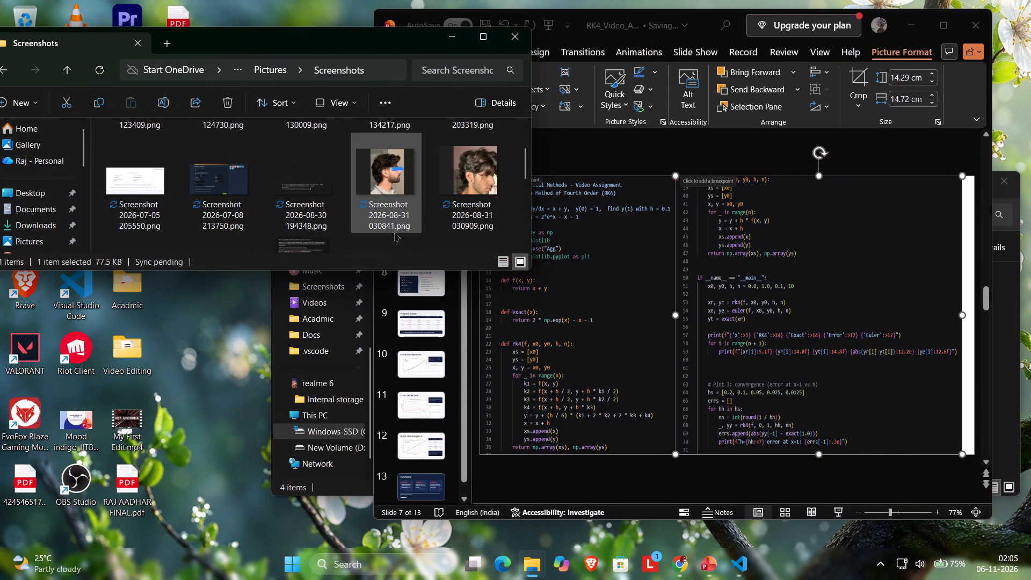
pyautogui.click(487, 40)
pyautogui.moveTo(656, 0); pyautogui.dragTo(641, 6)
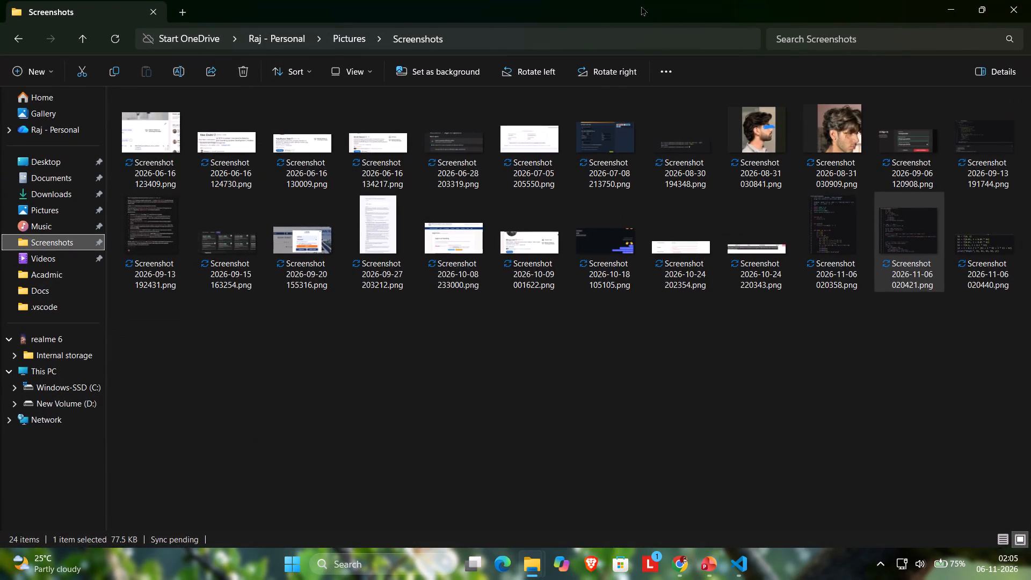
pyautogui.moveTo(641, 6); pyautogui.dragTo(413, 52)
pyautogui.moveTo(418, 286); pyautogui.dragTo(373, 435)
pyautogui.scroll(-20, 403, 346)
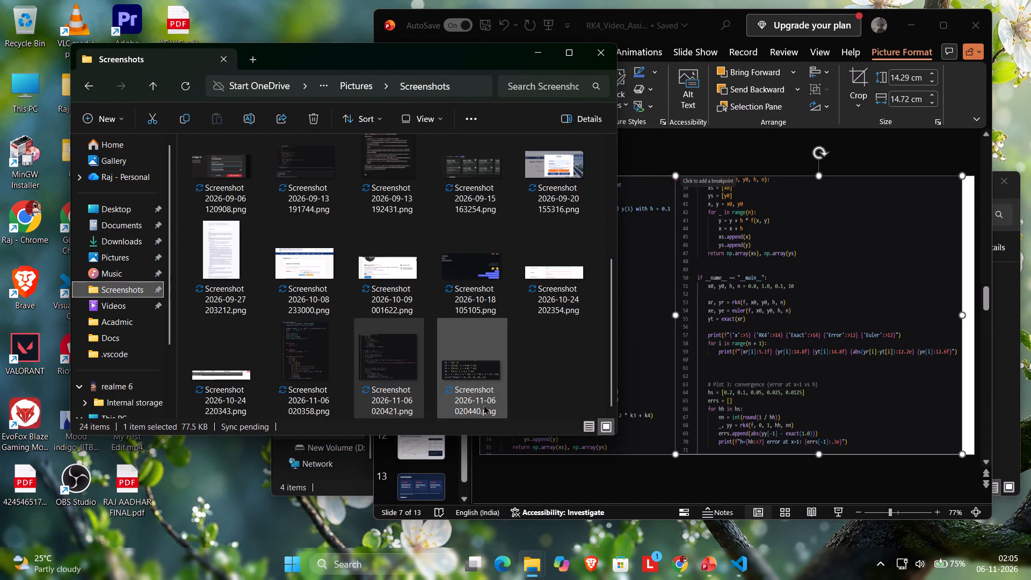
pyautogui.moveTo(465, 360); pyautogui.dragTo(715, 293)
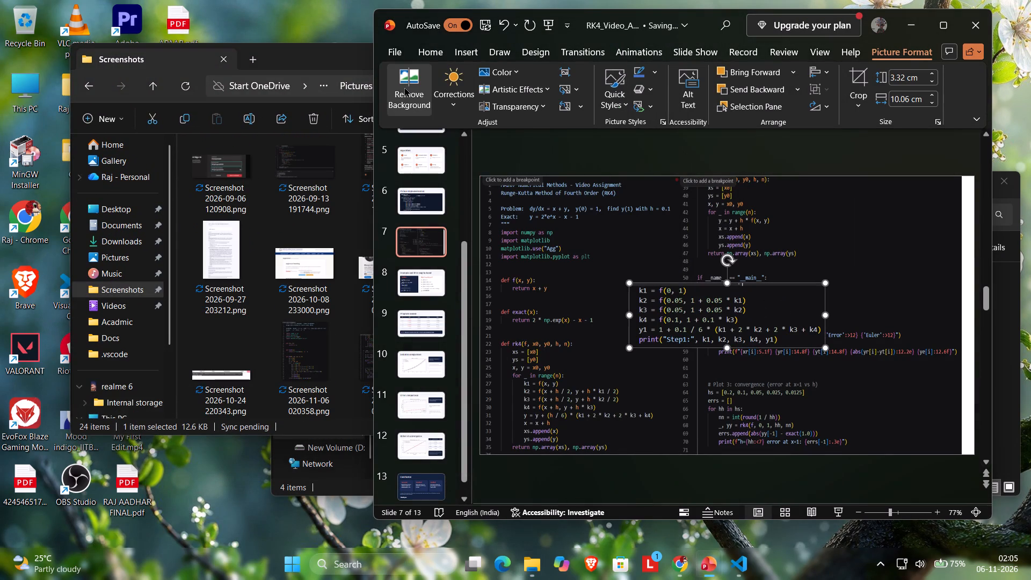
pyautogui.click(949, 26)
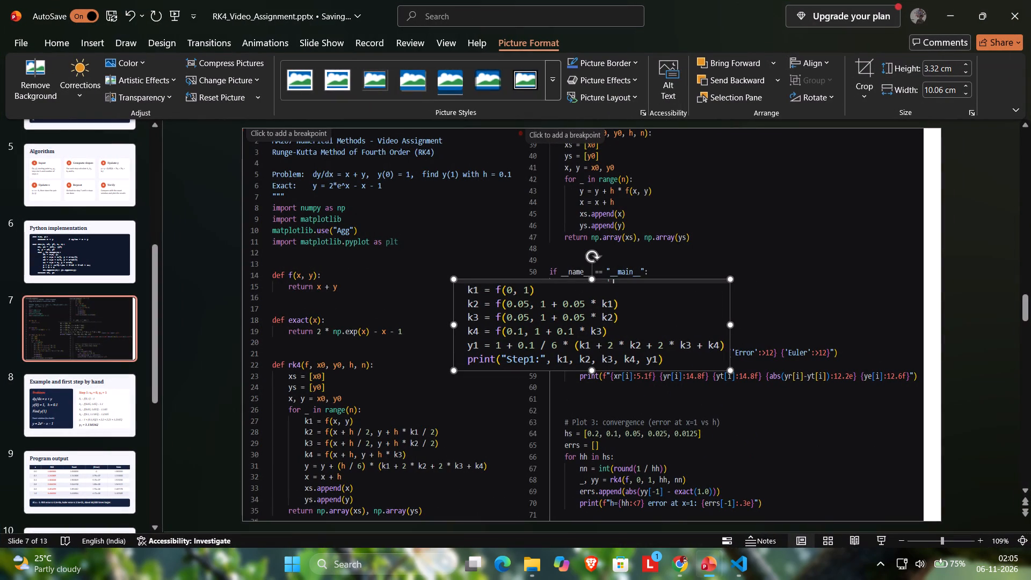
# Move the hand-trace picture aside and reduce the second code screenshot's height to about 10.24 cm, freeing space beneath it.
pyautogui.click(762, 518)
pyautogui.moveTo(597, 315); pyautogui.dragTo(592, 315)
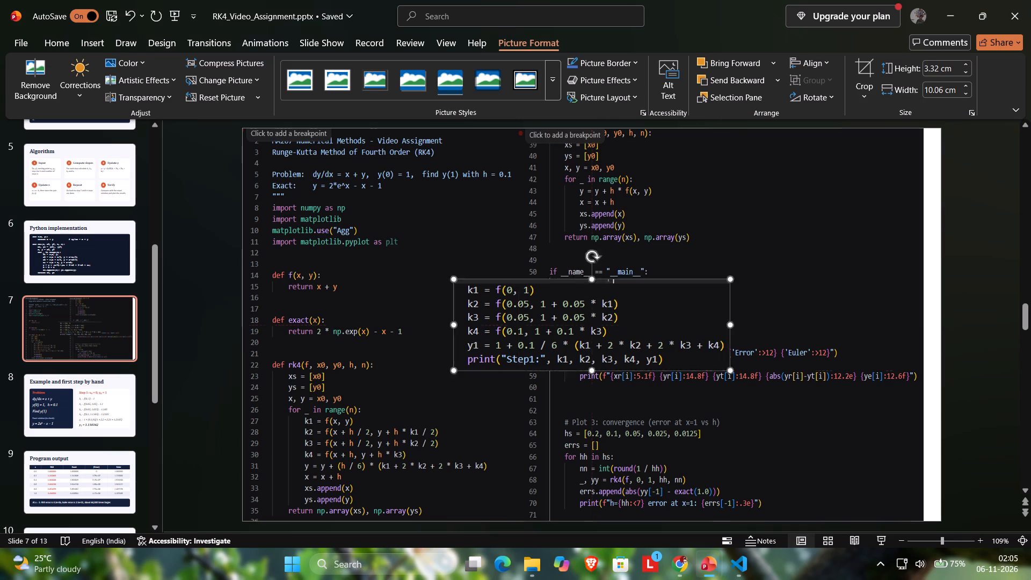
pyautogui.moveTo(592, 315); pyautogui.dragTo(498, 280)
pyautogui.click(770, 467)
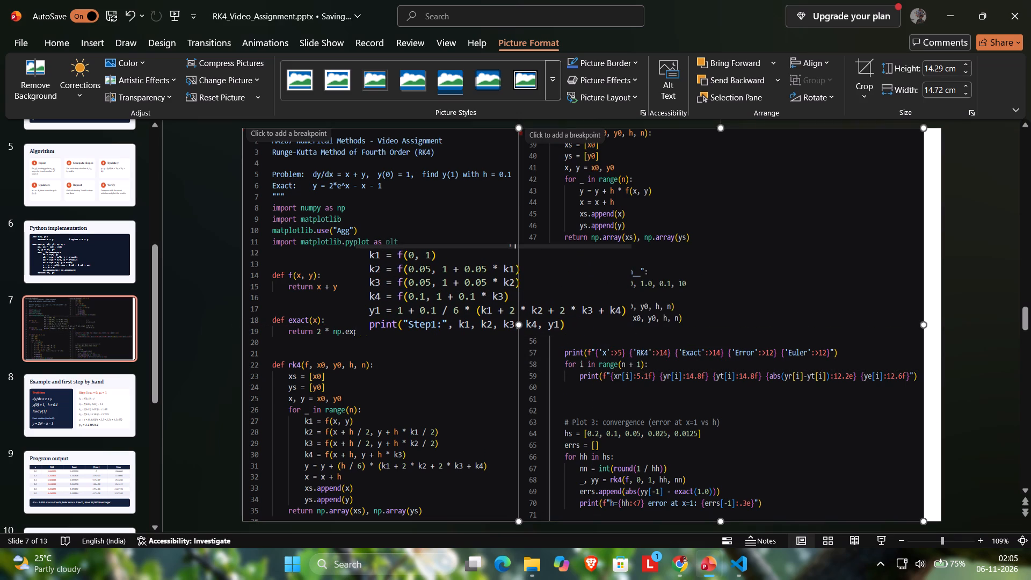
pyautogui.moveTo(721, 520); pyautogui.dragTo(725, 444)
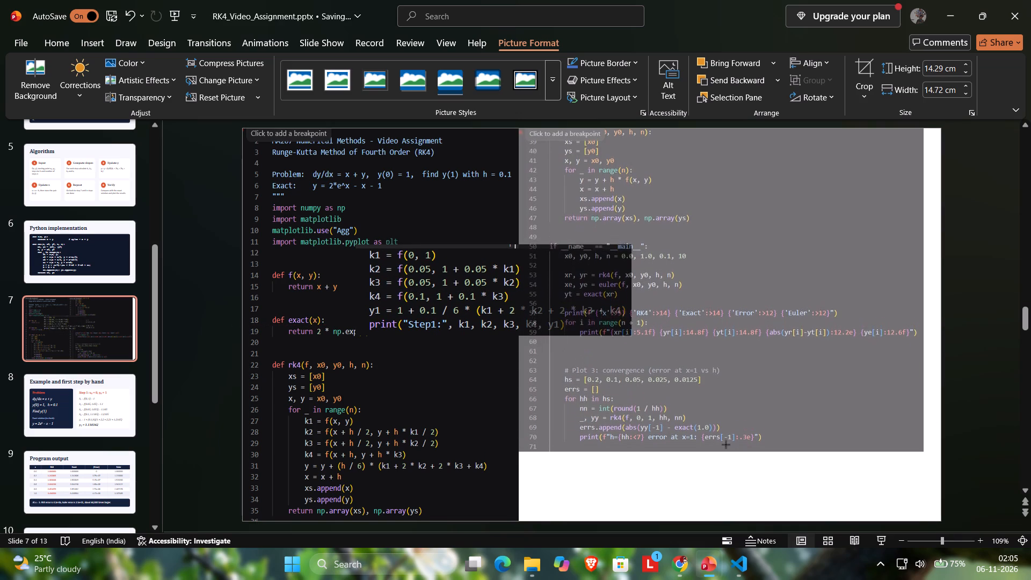
pyautogui.moveTo(725, 444); pyautogui.dragTo(734, 410)
# Place the hand-trace picture in the white space below the second code screenshot and widen it to about 11.42 cm.
pyautogui.moveTo(485, 288); pyautogui.dragTo(671, 466)
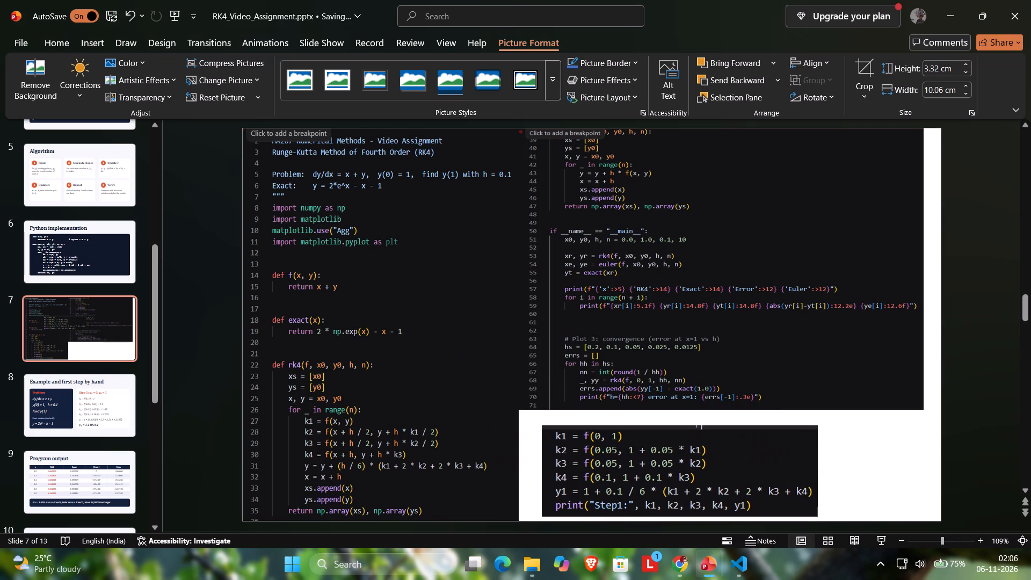
pyautogui.moveTo(671, 466); pyautogui.dragTo(670, 459)
pyautogui.moveTo(812, 466); pyautogui.dragTo(846, 461)
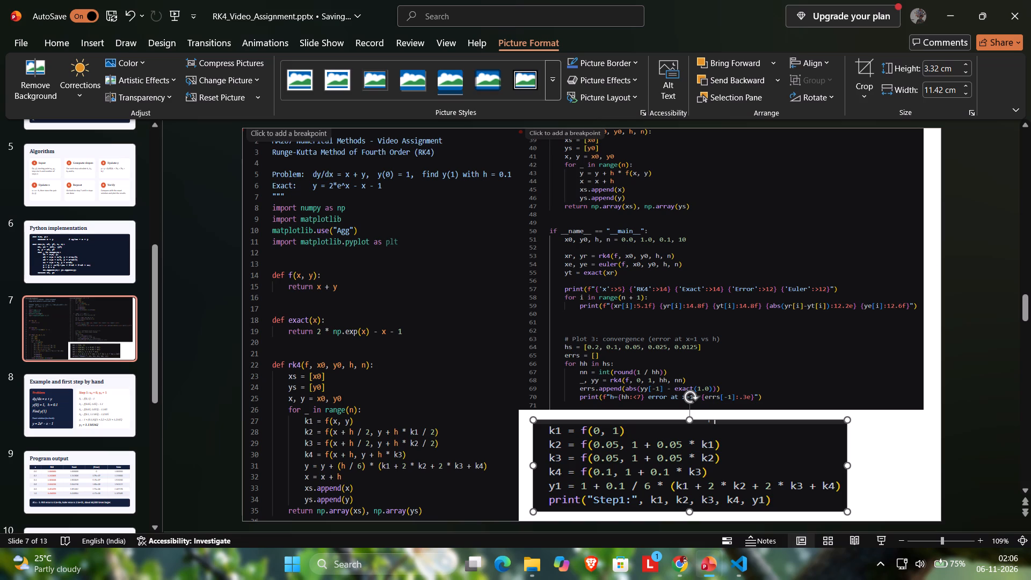
# Widen the second code screenshot to about 15.35 cm so that it reaches the slide's right edge.
pyautogui.click(885, 256)
pyautogui.moveTo(923, 269); pyautogui.dragTo(940, 269)
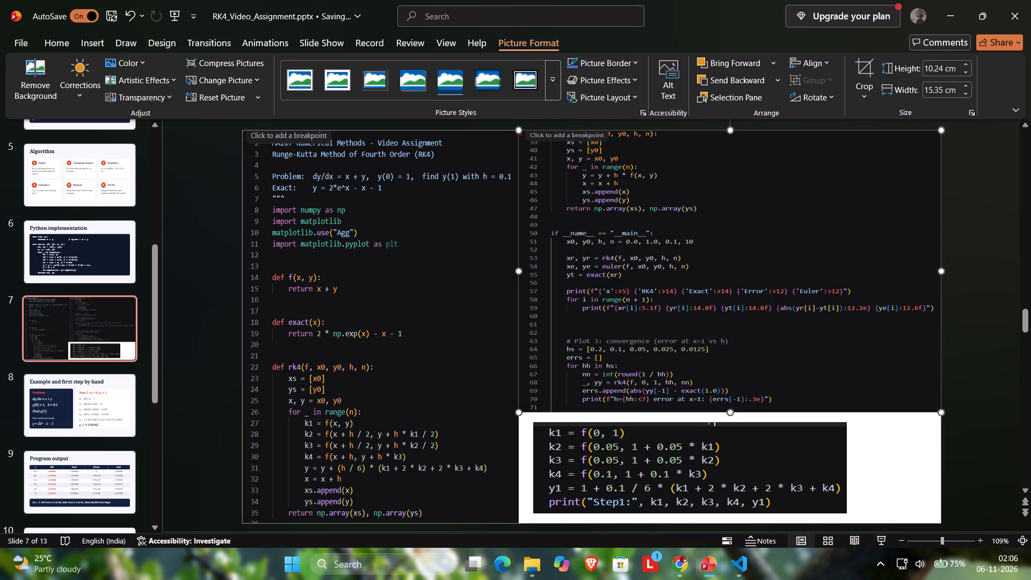
# Widen the hand-trace picture to about 11.78 cm and shift it right within the white space below the second screenshot.
pyautogui.moveTo(715, 483); pyautogui.dragTo(732, 481)
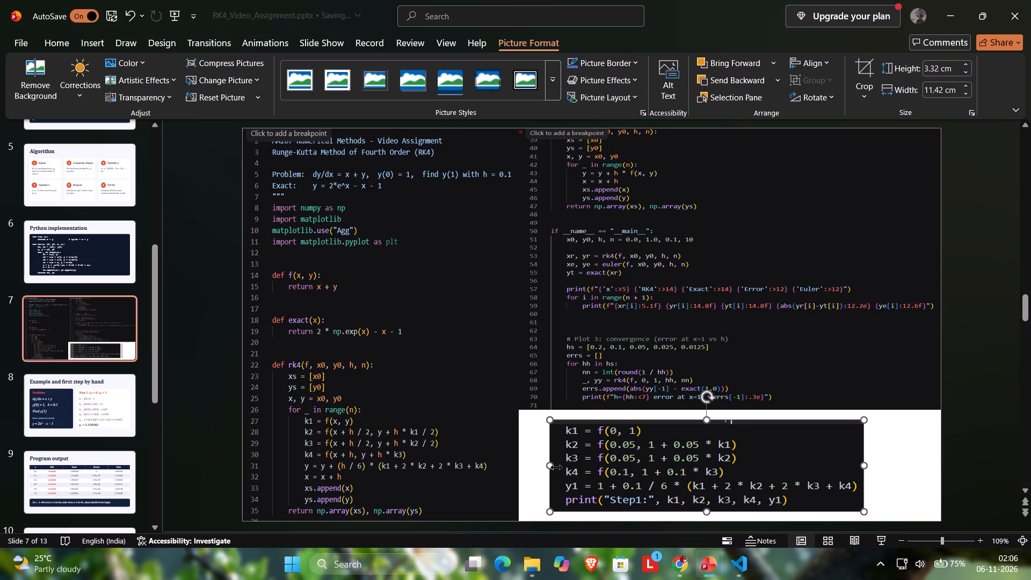
pyautogui.moveTo(547, 463); pyautogui.dragTo(540, 464)
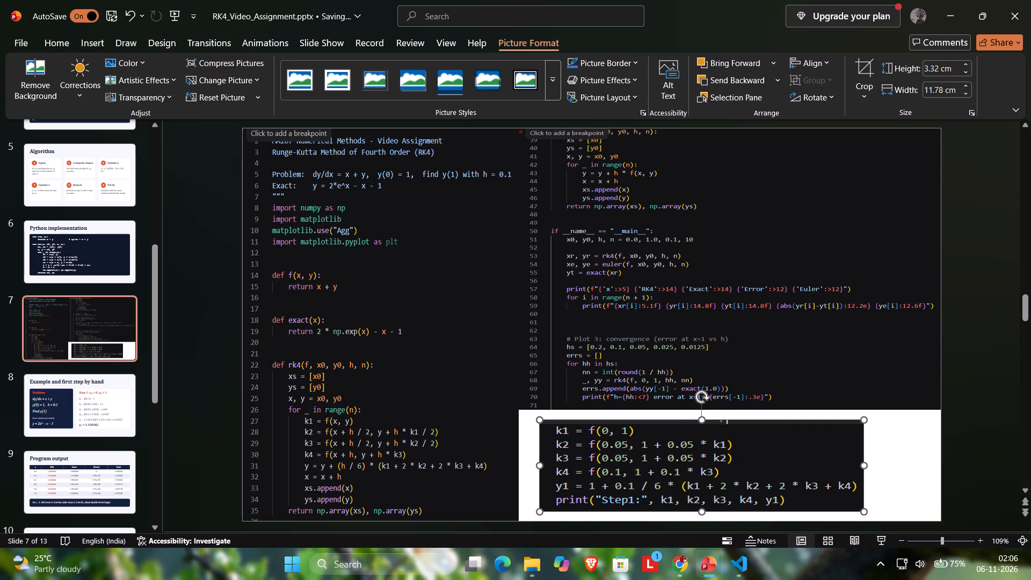
pyautogui.moveTo(631, 459); pyautogui.dragTo(661, 462)
# Narrow the second code screenshot to about 14.13 cm from its left side, leaving a gap beside the first one.
pyautogui.click(435, 470)
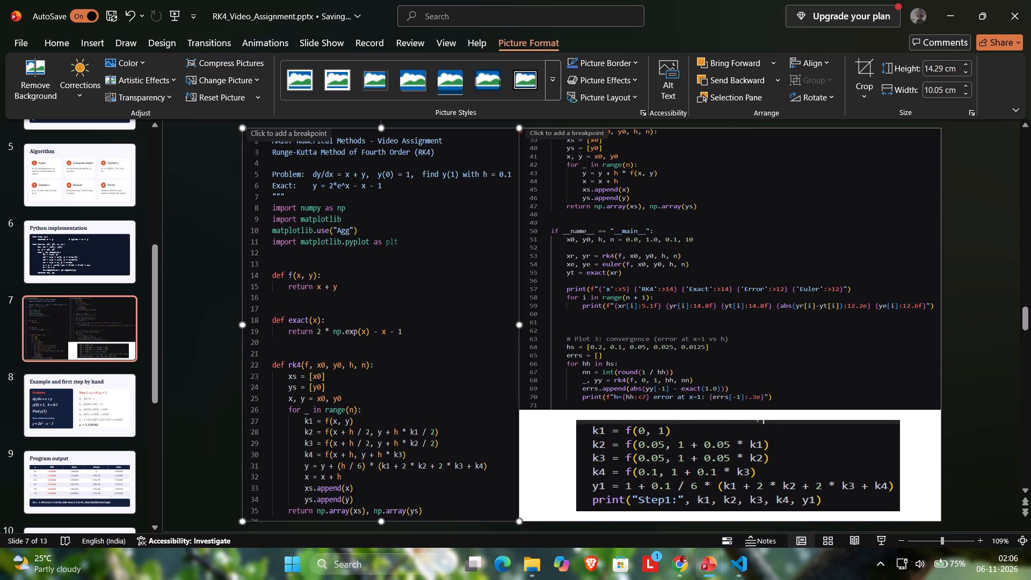
pyautogui.click(563, 289)
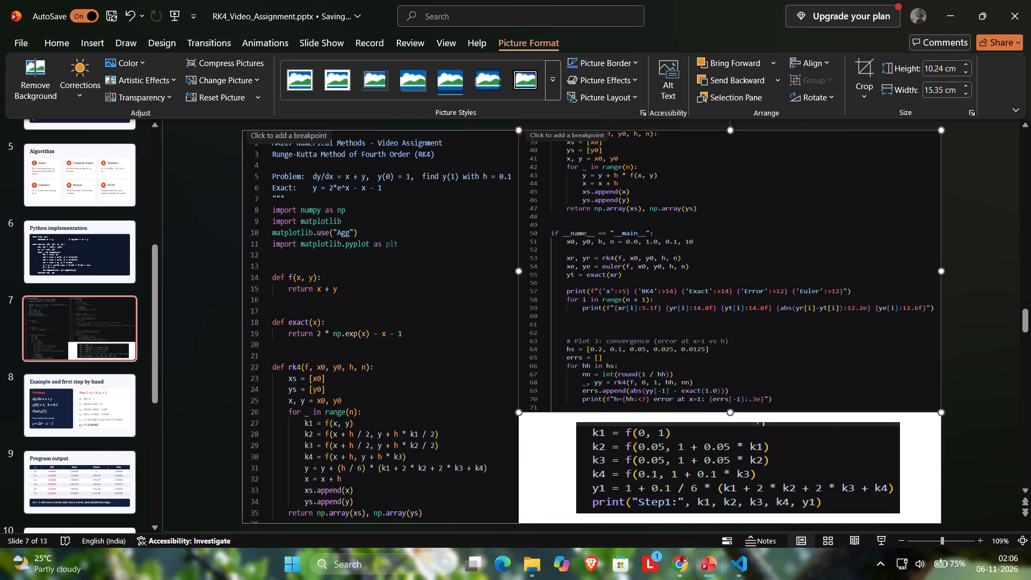
pyautogui.moveTo(520, 273); pyautogui.dragTo(554, 272)
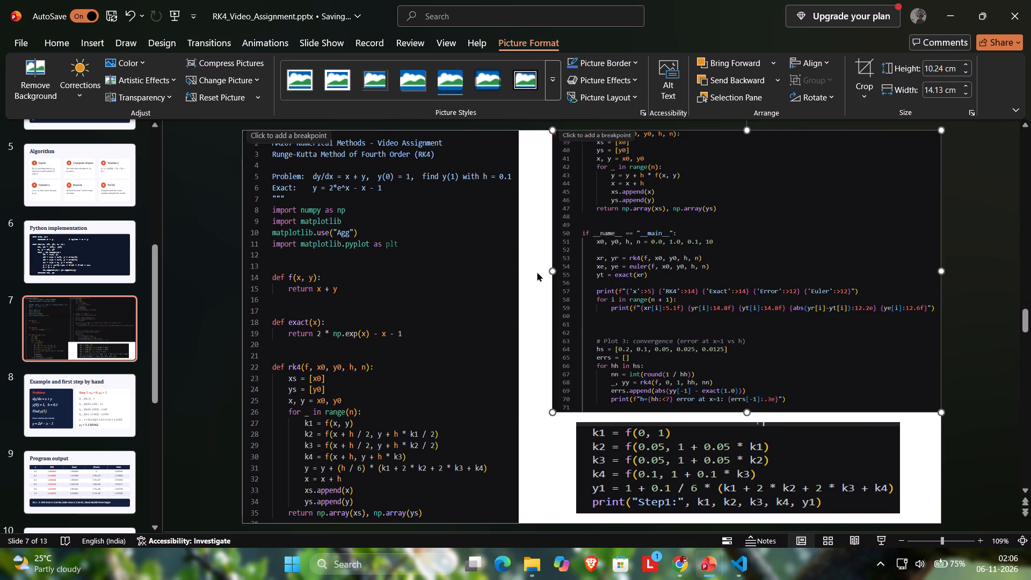
# Widen the first code screenshot so it spans from the slide's left edge to the second screenshot, closing the gap.
pyautogui.click(510, 271)
pyautogui.moveTo(517, 322); pyautogui.dragTo(540, 322)
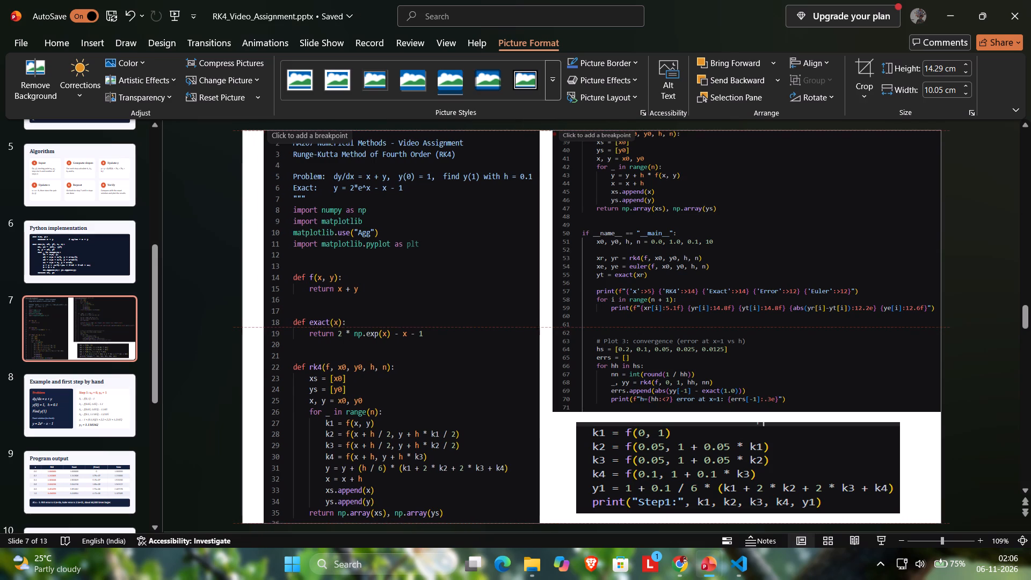
pyautogui.moveTo(540, 322); pyautogui.dragTo(543, 323)
pyautogui.moveTo(270, 327); pyautogui.dragTo(250, 327)
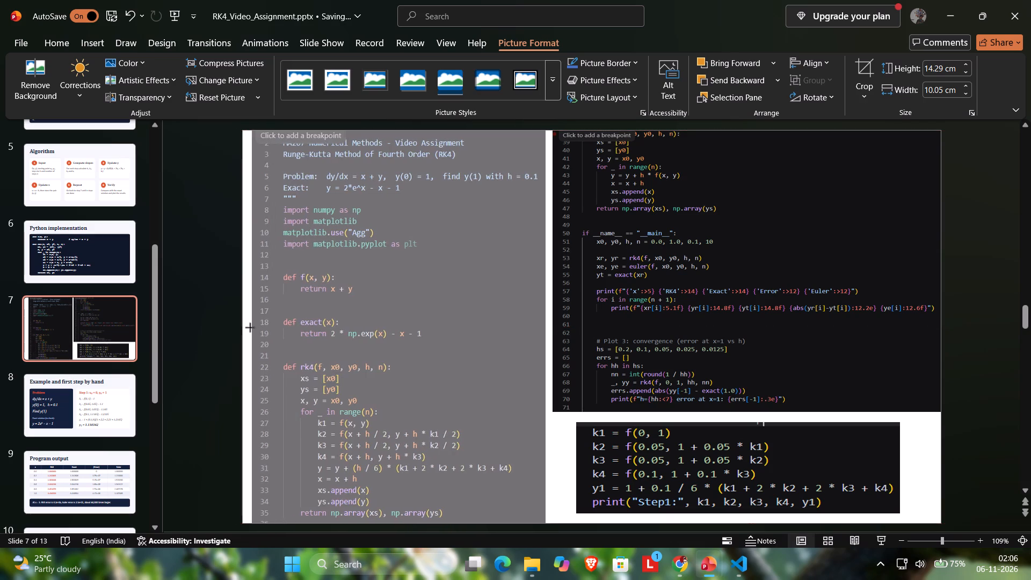
pyautogui.moveTo(250, 327); pyautogui.dragTo(245, 327)
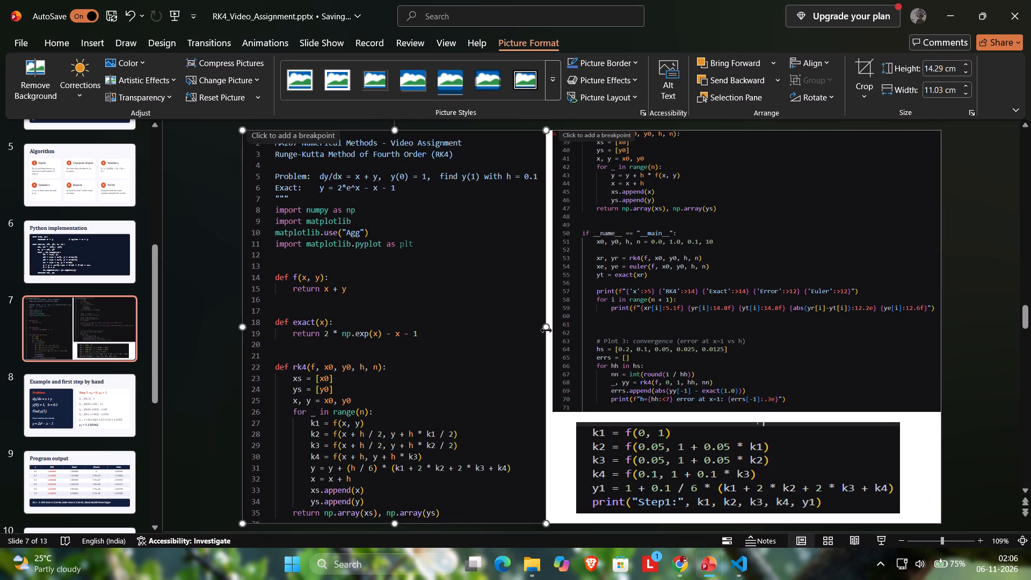
pyautogui.moveTo(546, 329); pyautogui.dragTo(551, 329)
# Enlarge the hand-trace picture to about 14.26 cm wide and 4.05 cm high, filling the white space below the second screenshot.
pyautogui.click(658, 474)
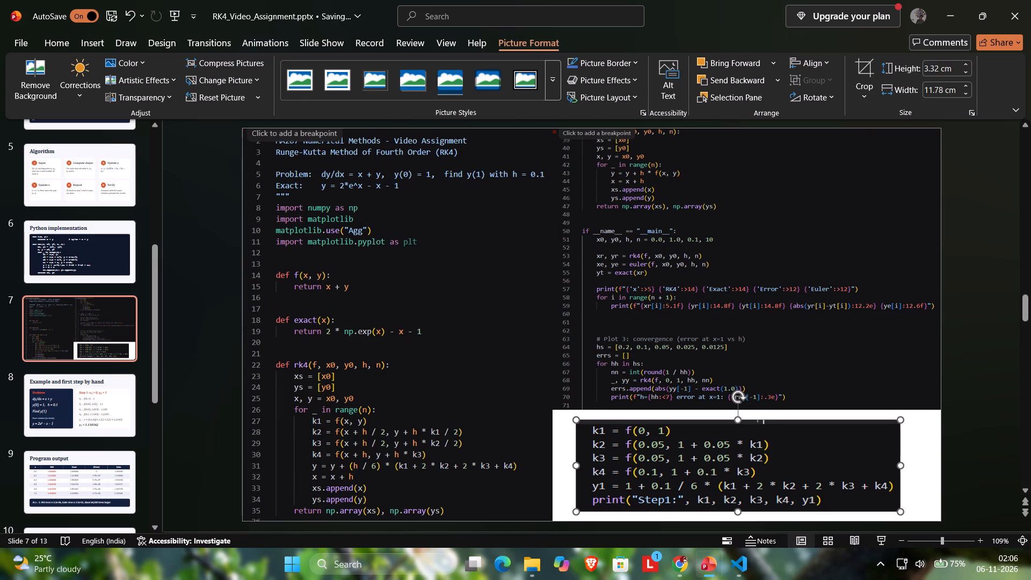
pyautogui.moveTo(576, 465); pyautogui.dragTo(558, 466)
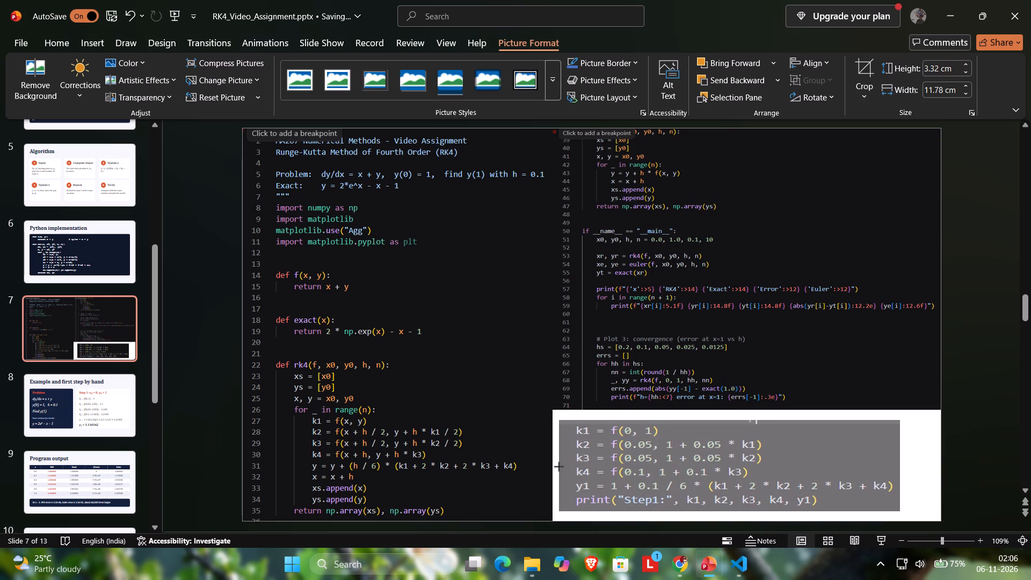
pyautogui.moveTo(558, 466); pyautogui.dragTo(554, 466)
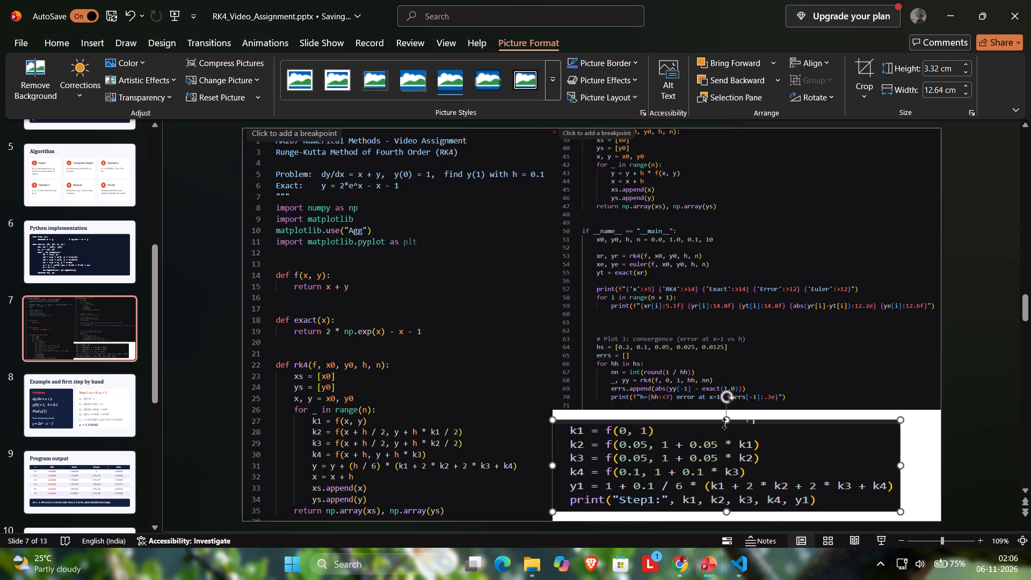
pyautogui.moveTo(724, 423); pyautogui.dragTo(735, 409)
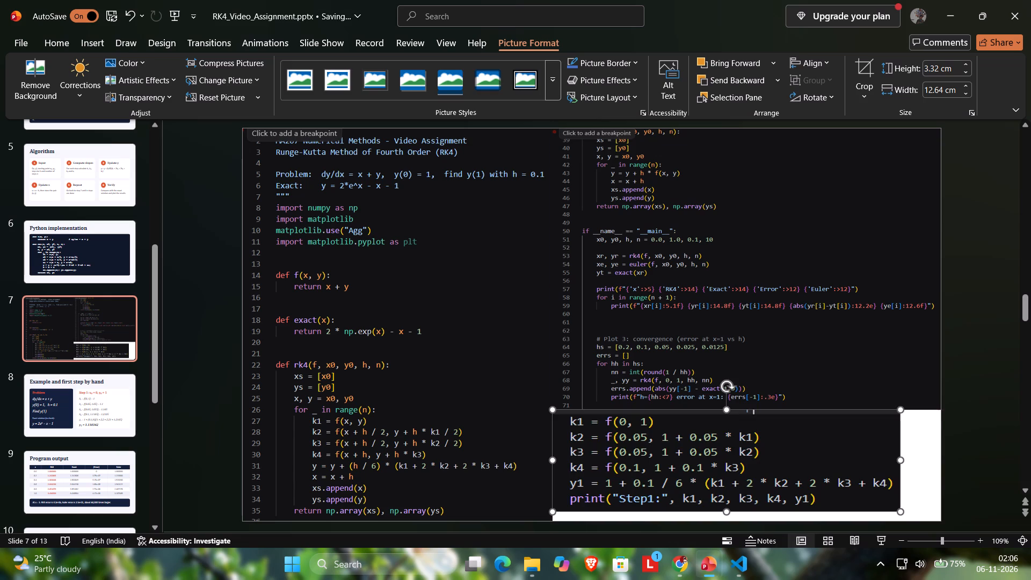
pyautogui.moveTo(725, 510); pyautogui.dragTo(727, 518)
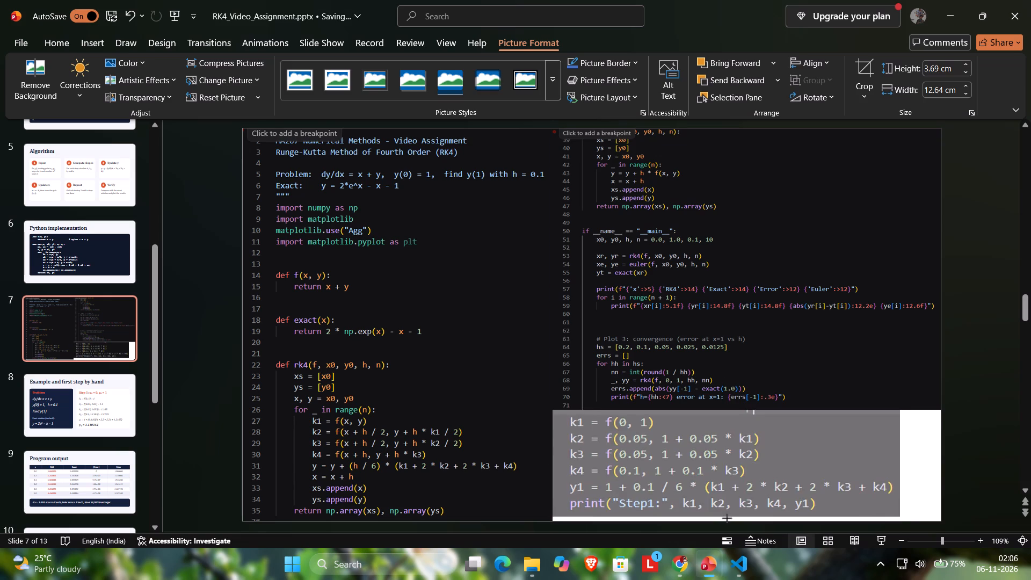
pyautogui.moveTo(727, 518); pyautogui.dragTo(729, 518)
pyautogui.moveTo(898, 461); pyautogui.dragTo(925, 461)
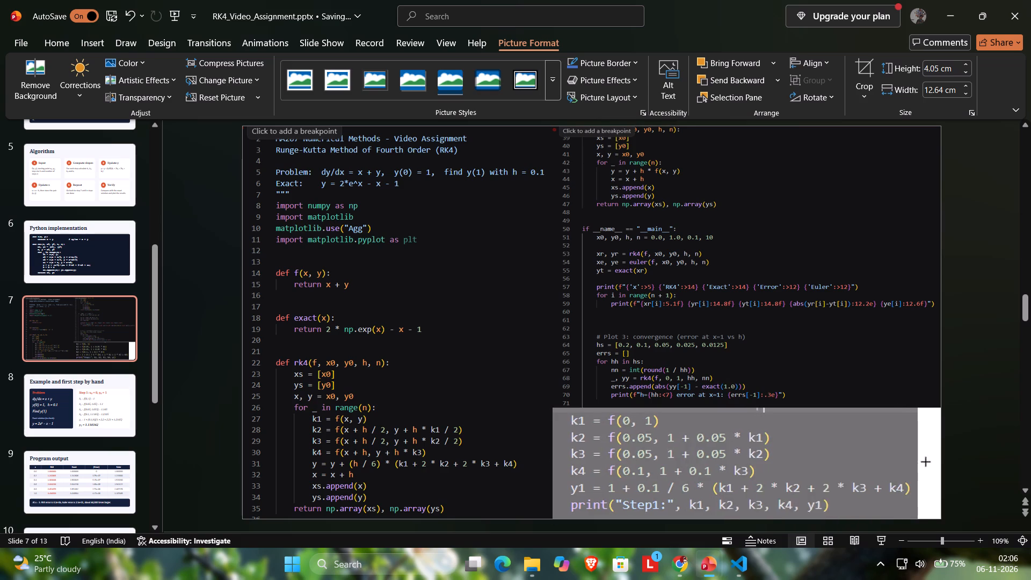
pyautogui.moveTo(925, 461); pyautogui.dragTo(945, 461)
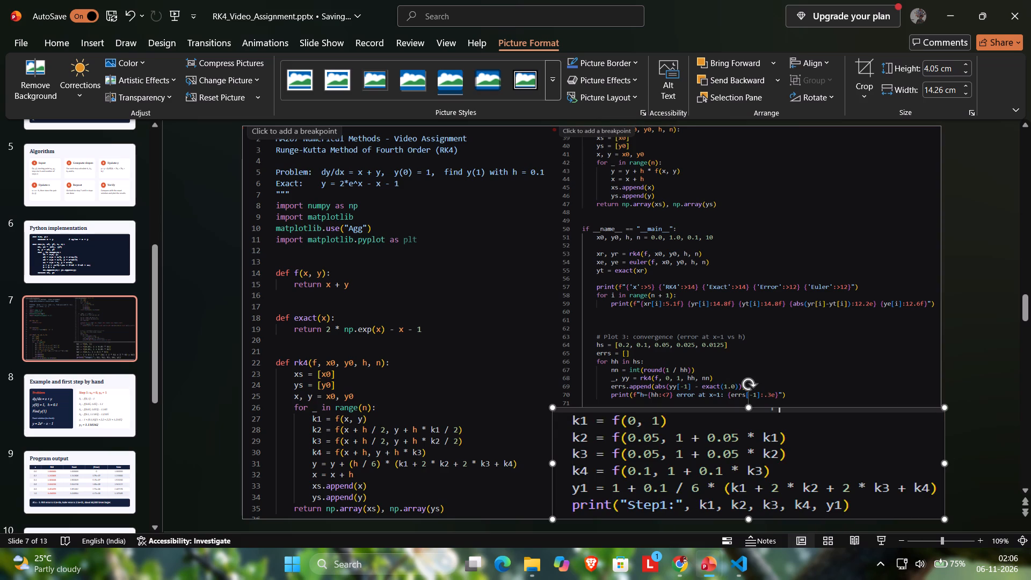
pyautogui.click(729, 323)
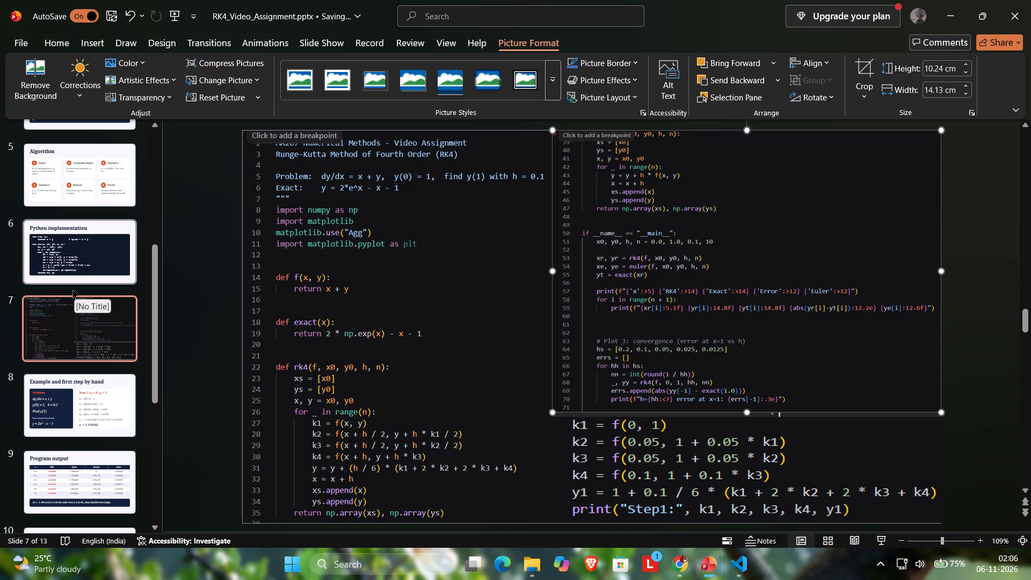
# Add a new blank slide after the code screenshots slide.
pyautogui.click(109, 320)
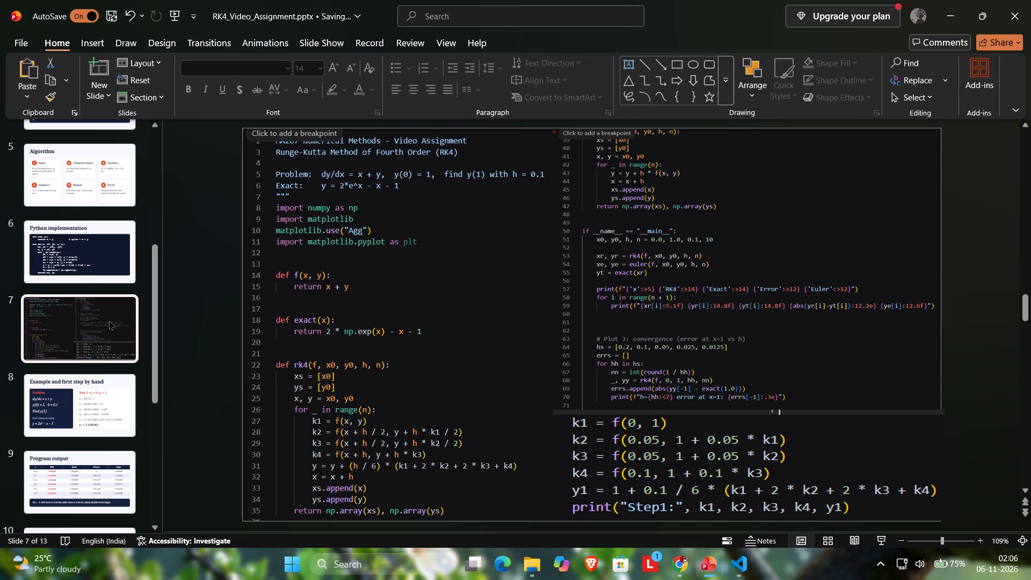
pyautogui.click(106, 60)
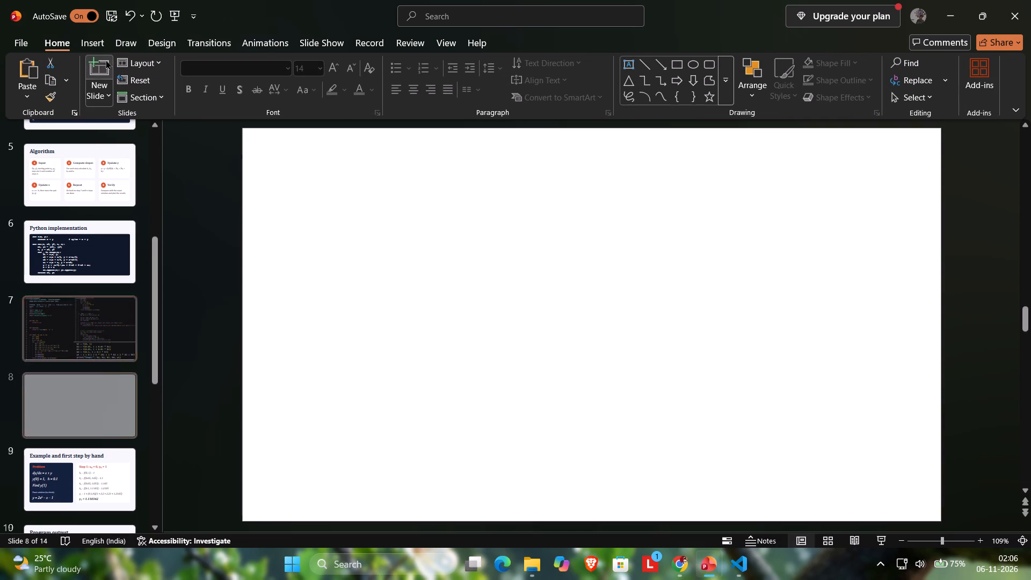
# Switch to Visual Studio Code and examine the end of the script and the error and solution plots.
pyautogui.click(963, 14)
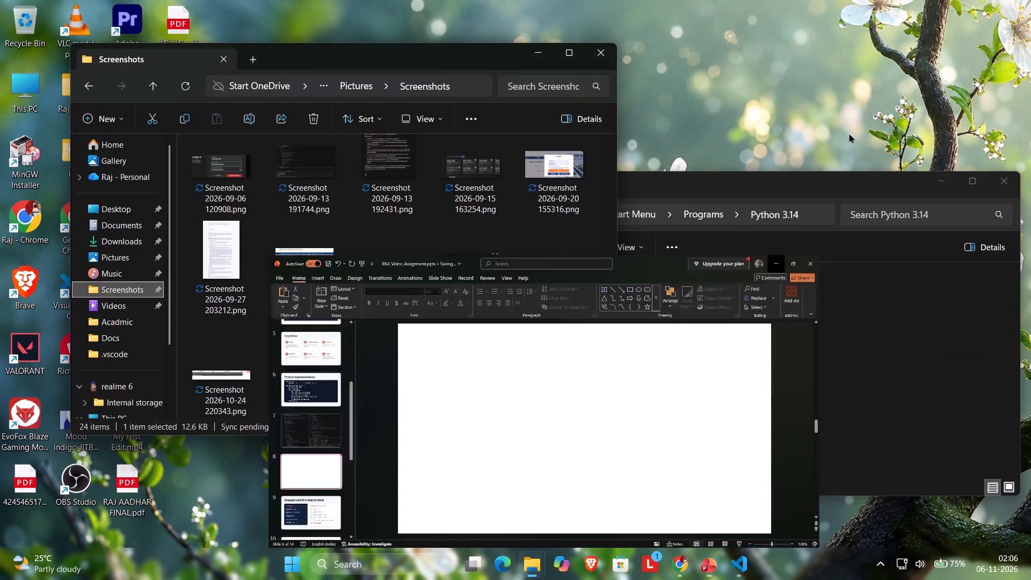
pyautogui.click(745, 572)
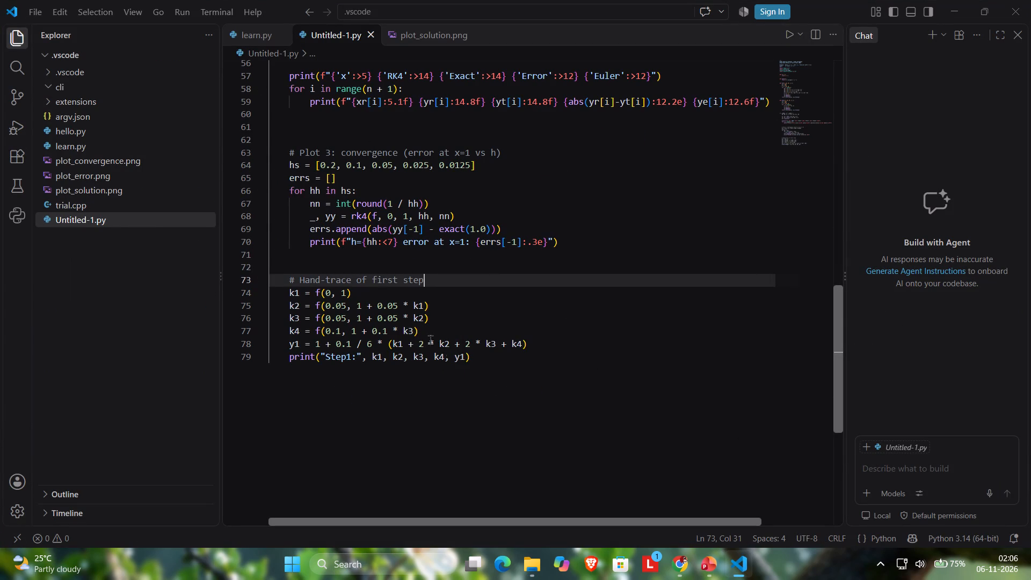
pyautogui.scroll(-3, 465, 373)
pyautogui.scroll(7, 465, 373)
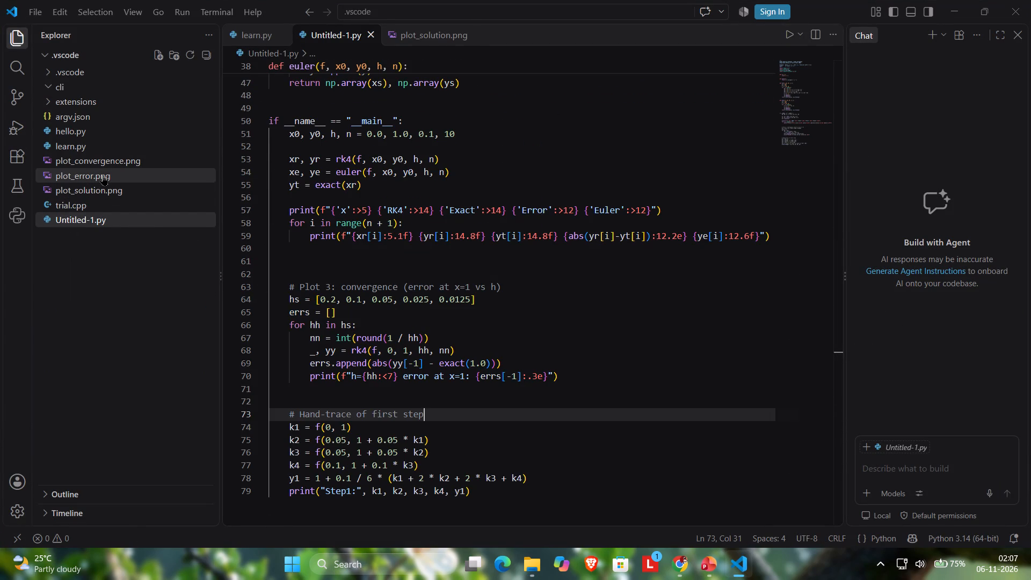
pyautogui.click(103, 175)
pyautogui.click(115, 186)
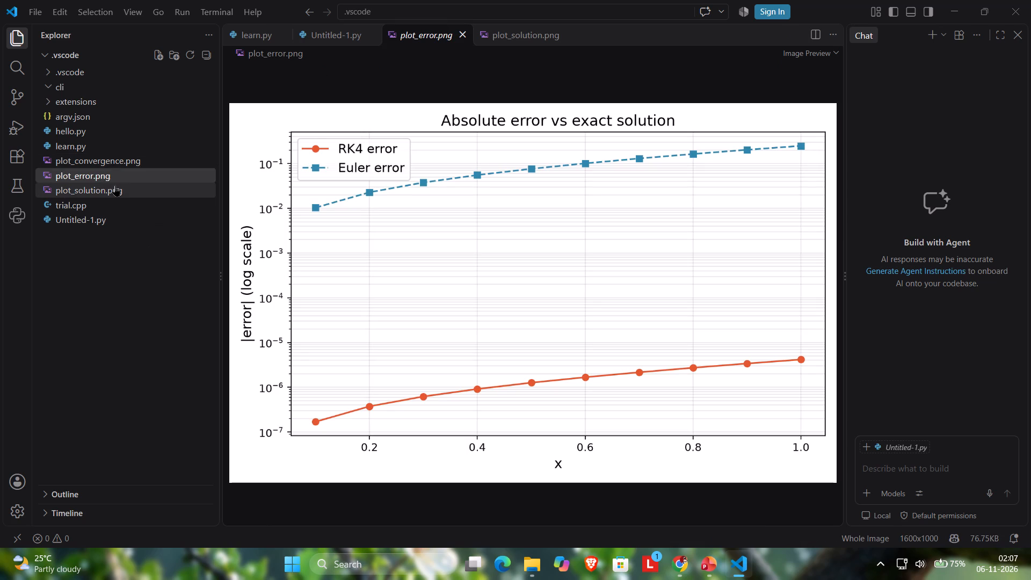
pyautogui.click(575, 526)
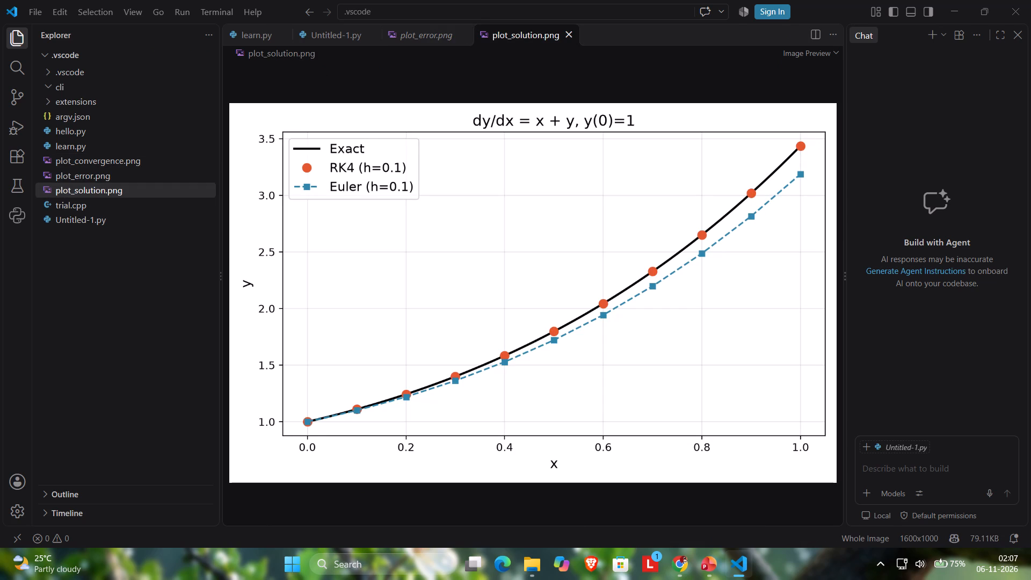
pyautogui.scroll(-4, 506, 380)
# Return to Untitled-1.py, bring up an enlarged terminal and run the script.
pyautogui.click(132, 222)
pyautogui.scroll(-2, 435, 314)
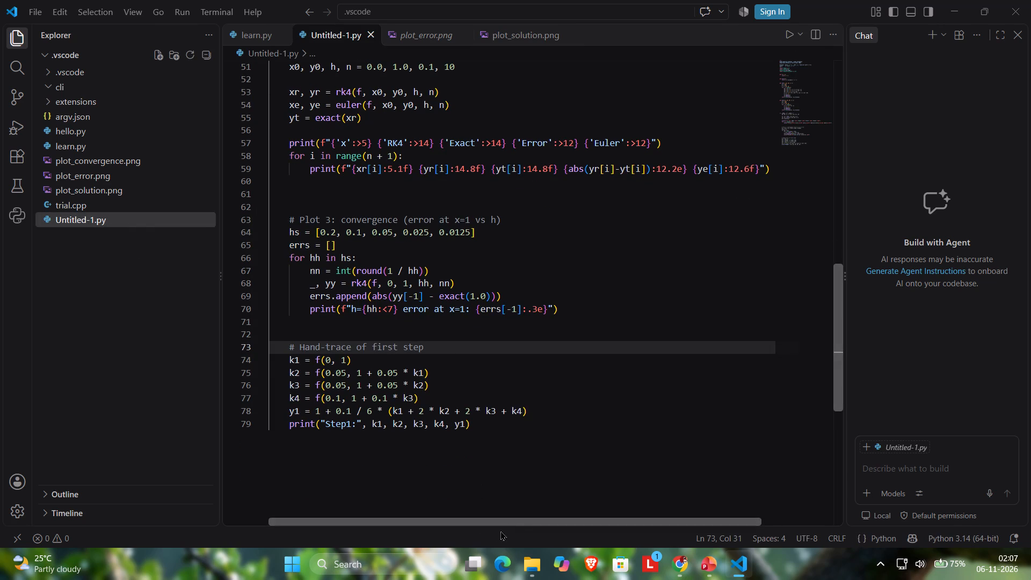
pyautogui.moveTo(521, 527); pyautogui.dragTo(539, 328)
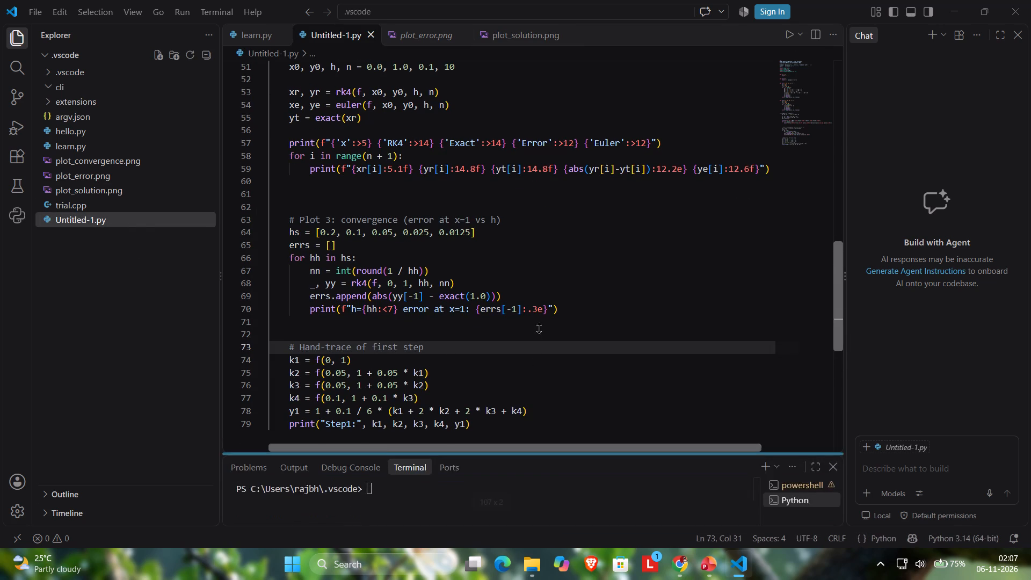
pyautogui.moveTo(539, 328); pyautogui.dragTo(543, 310)
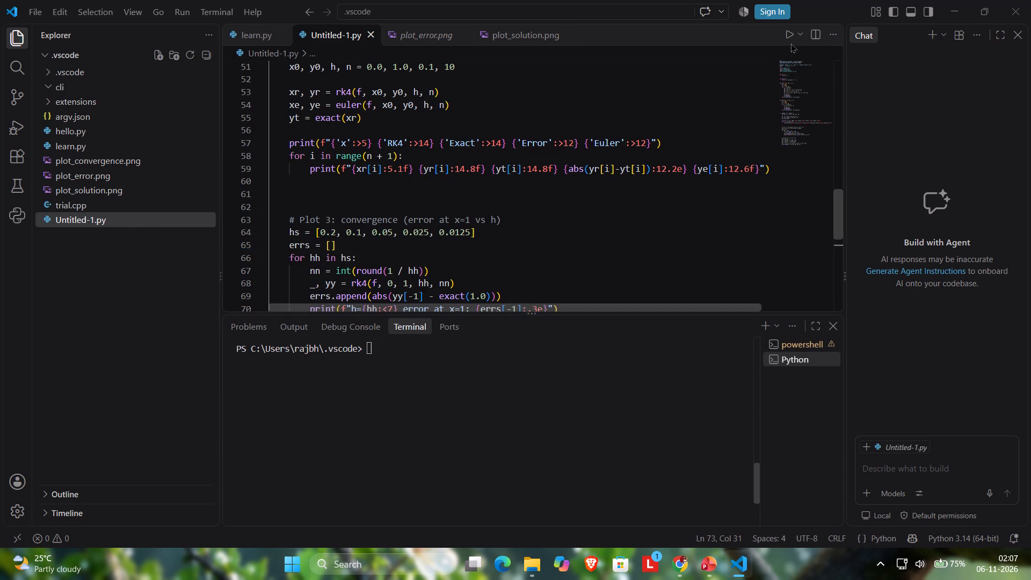
pyautogui.click(791, 43)
pyautogui.click(790, 38)
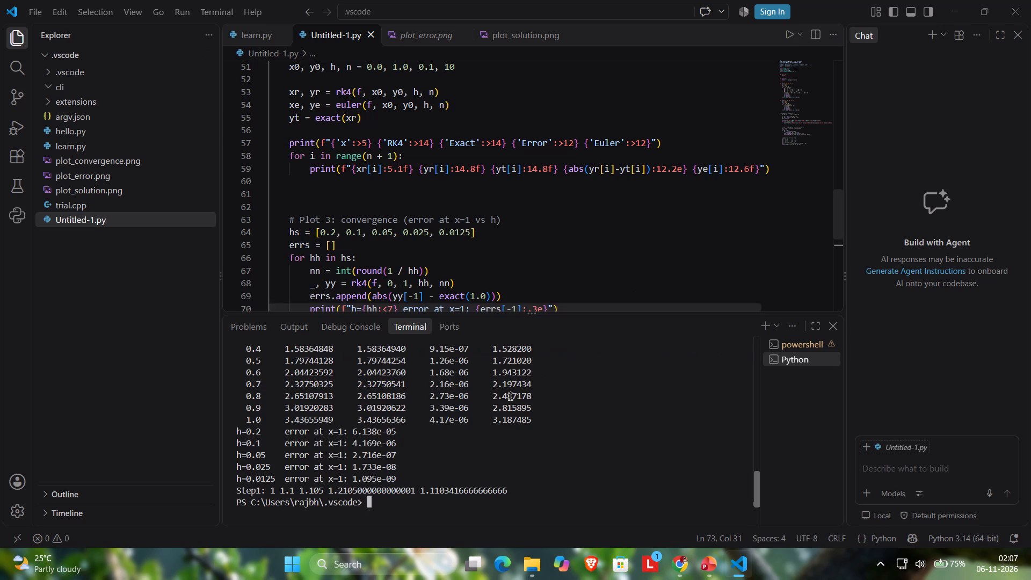
# Enlarge the terminal over most of the editor area and bring the complete output of the latest run into view.
pyautogui.scroll(3, 510, 395)
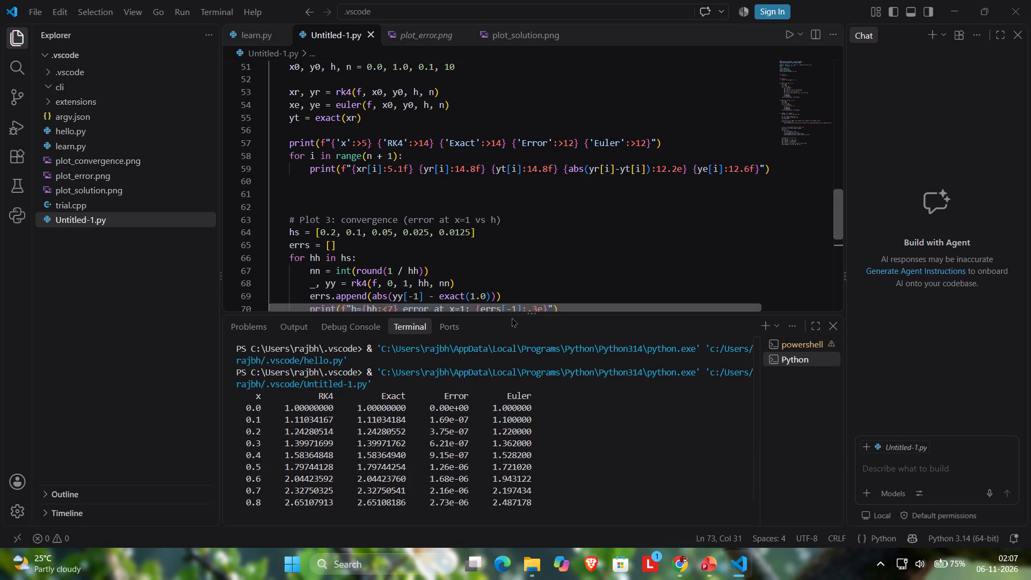
pyautogui.moveTo(528, 311); pyautogui.dragTo(542, 278)
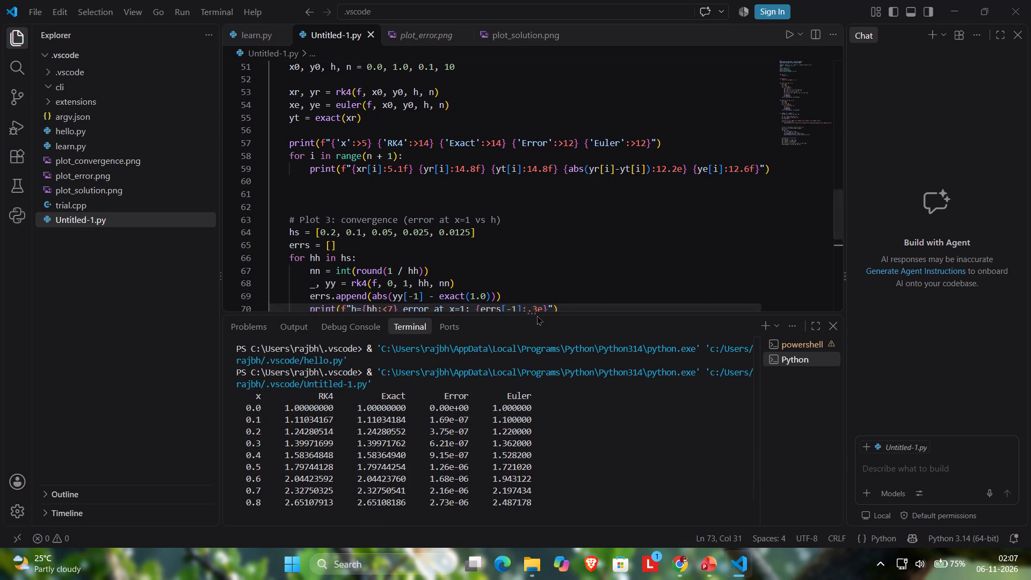
pyautogui.moveTo(529, 314); pyautogui.dragTo(584, 116)
pyautogui.scroll(3, 482, 265)
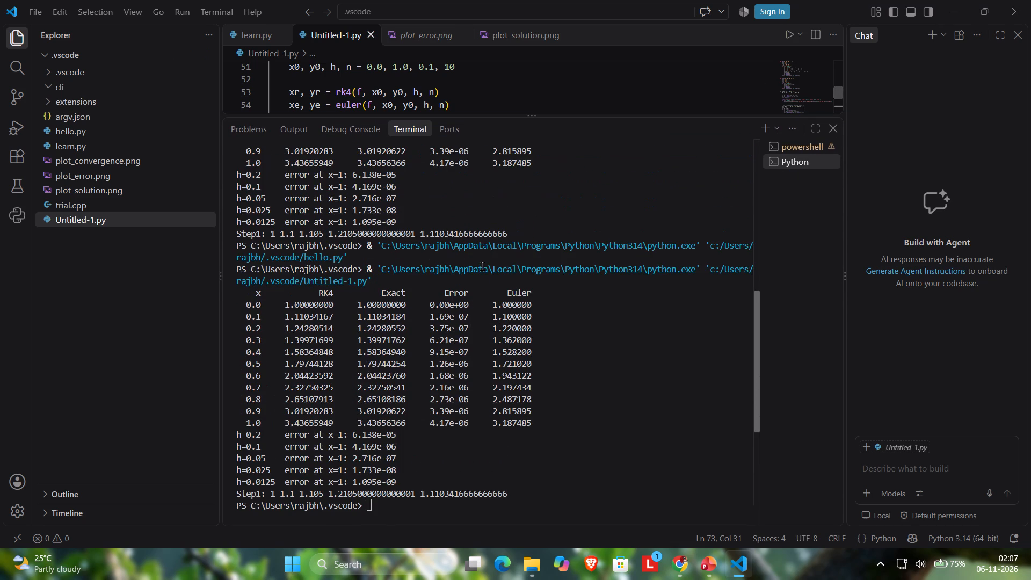
pyautogui.scroll(-2, 482, 266)
pyautogui.scroll(13, 482, 266)
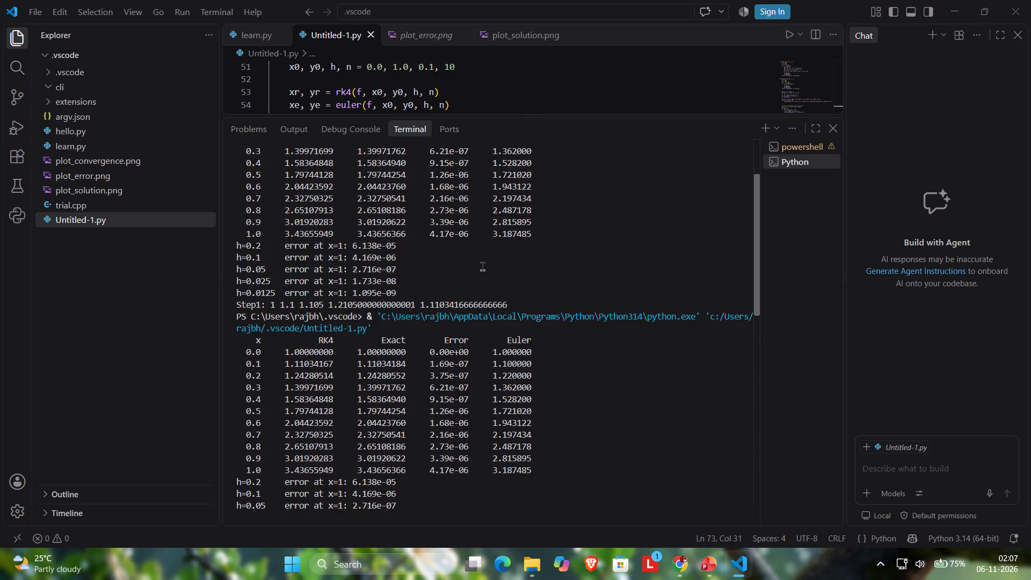
pyautogui.scroll(6, 482, 266)
pyautogui.scroll(-7, 482, 266)
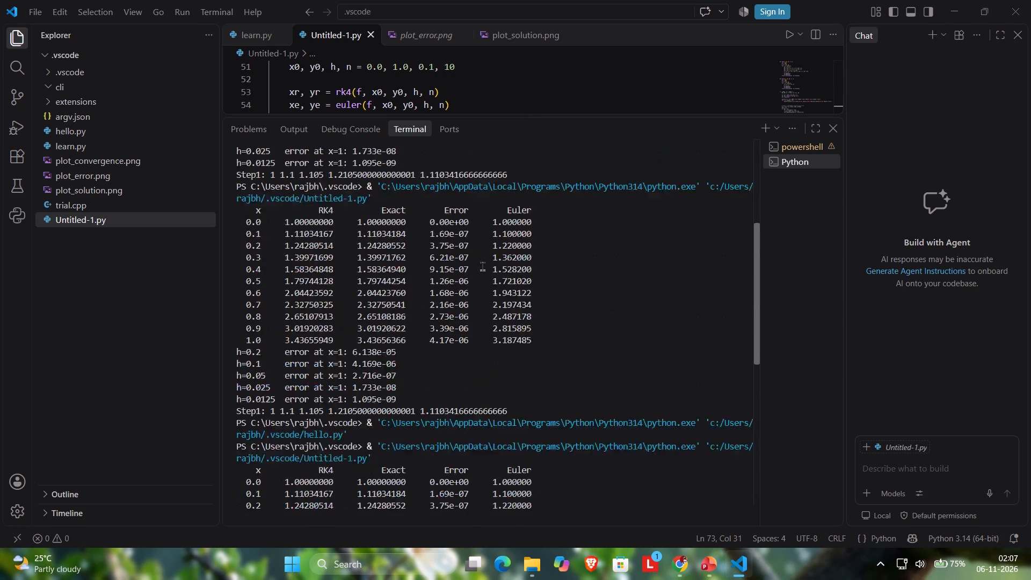
pyautogui.scroll(-5, 482, 266)
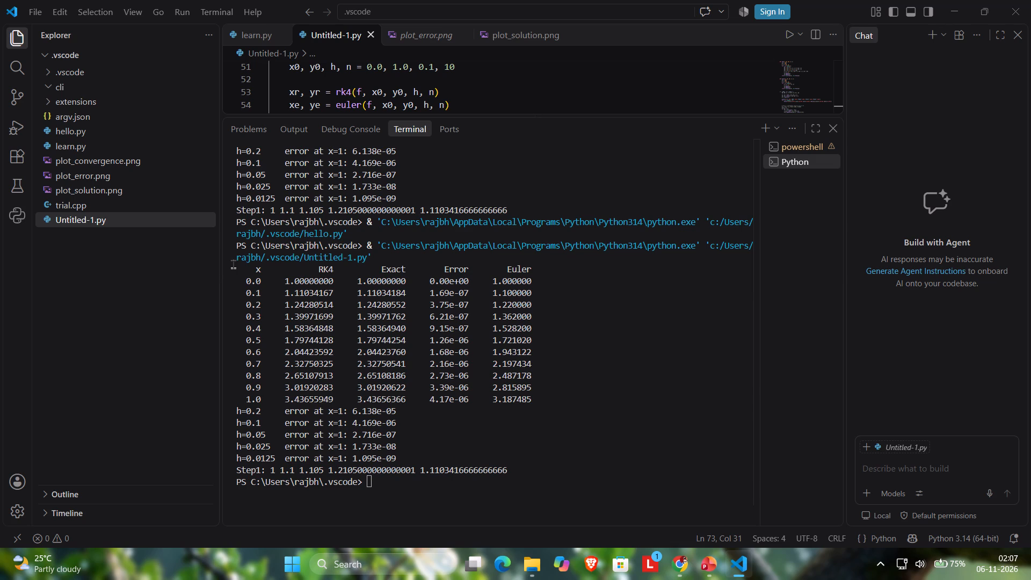
# Capture a screenshot of the latest run's terminal output, from the Untitled-1.py run command to the final prompt.
pyautogui.press('Print')
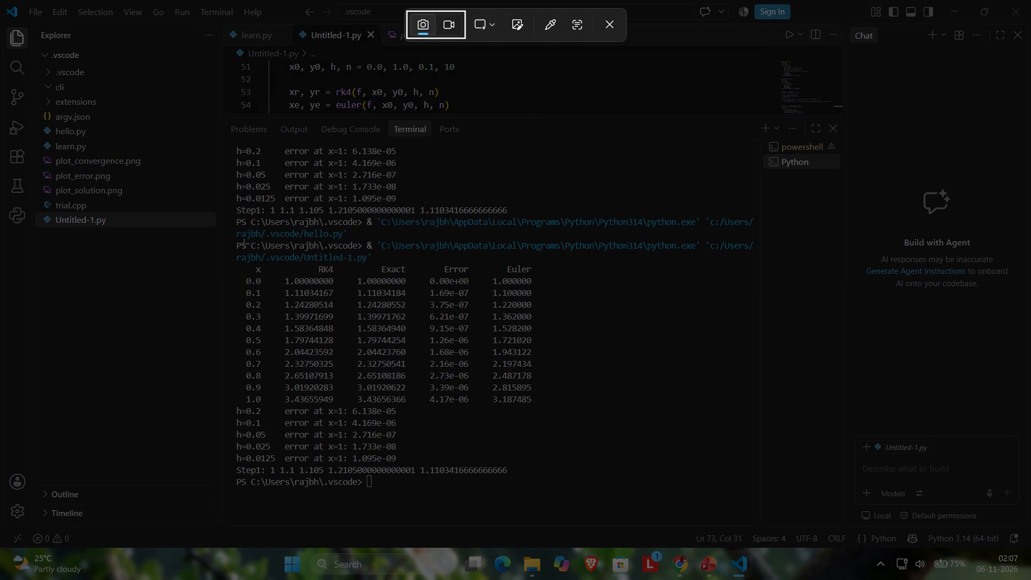
pyautogui.moveTo(231, 242); pyautogui.dragTo(578, 499)
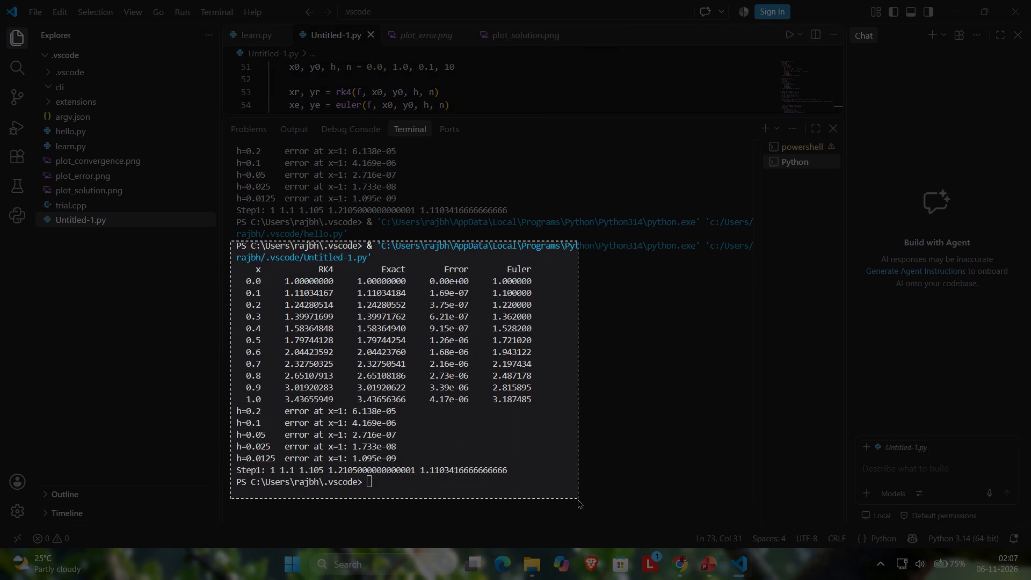
pyautogui.moveTo(578, 499); pyautogui.dragTo(726, 542)
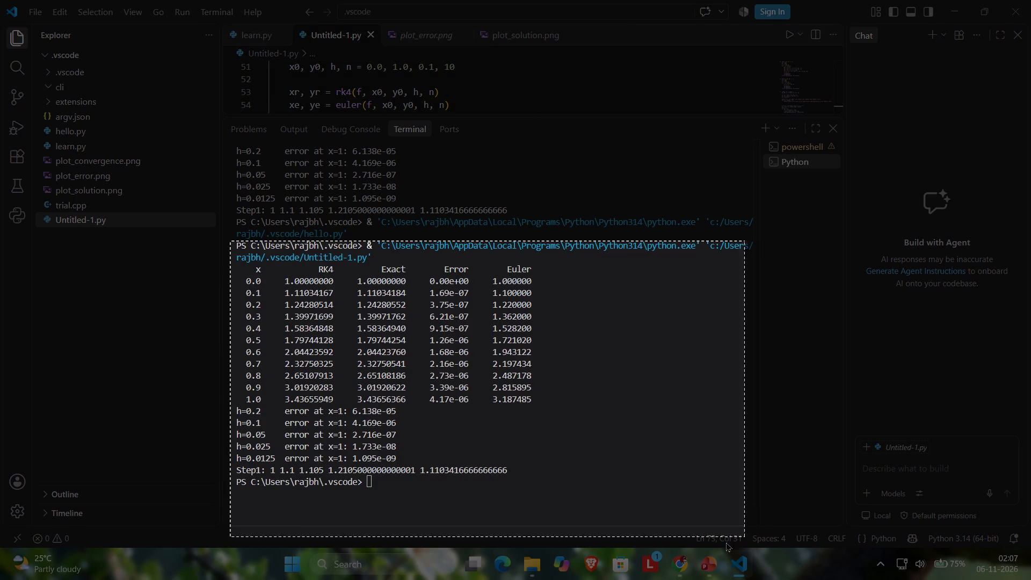
pyautogui.moveTo(726, 542); pyautogui.dragTo(759, 521)
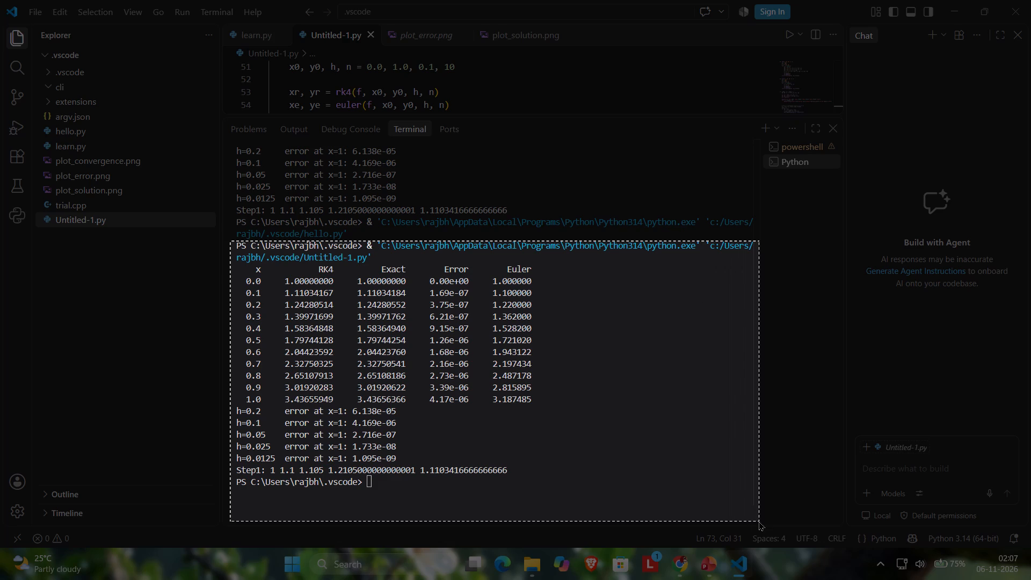
pyautogui.moveTo(759, 521); pyautogui.dragTo(755, 521)
# Close the other open PowerPoint presentation, the one with the Muller method code, keeping RK4_Video_Assignment open.
pyautogui.click(716, 572)
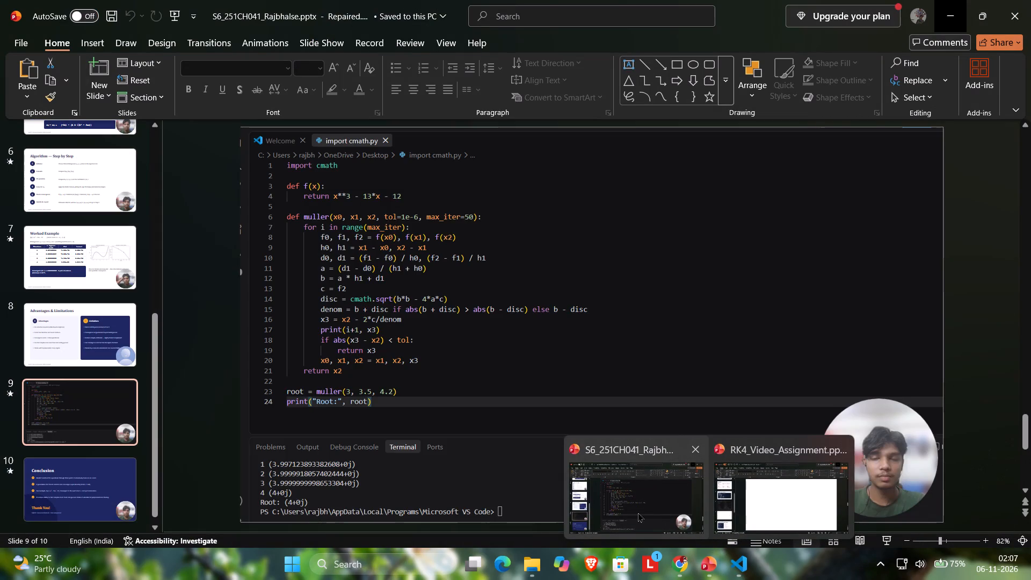
pyautogui.click(688, 452)
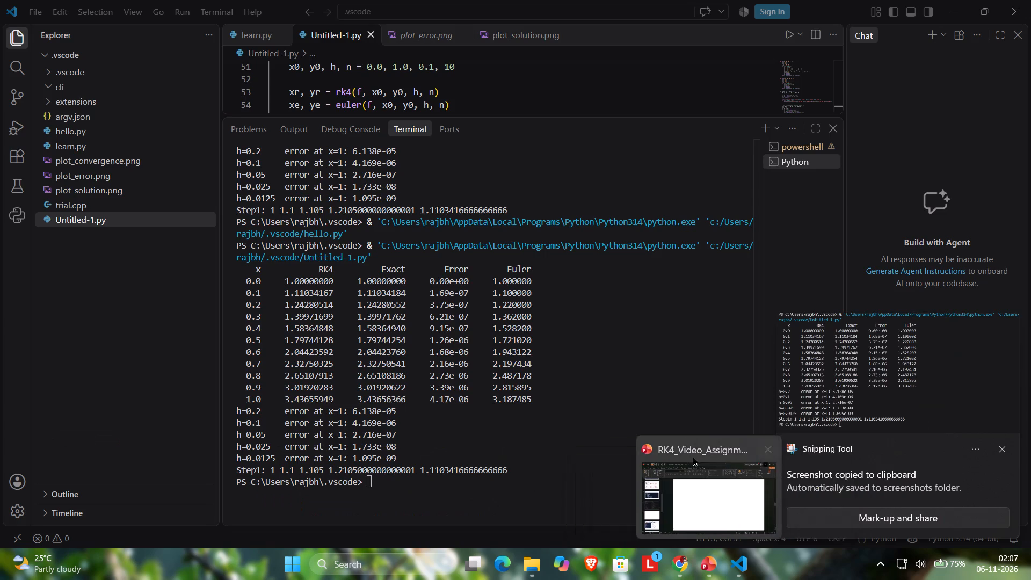
# Switch to the RK4_Video_Assignment presentation at its blank slide 8.
pyautogui.click(733, 480)
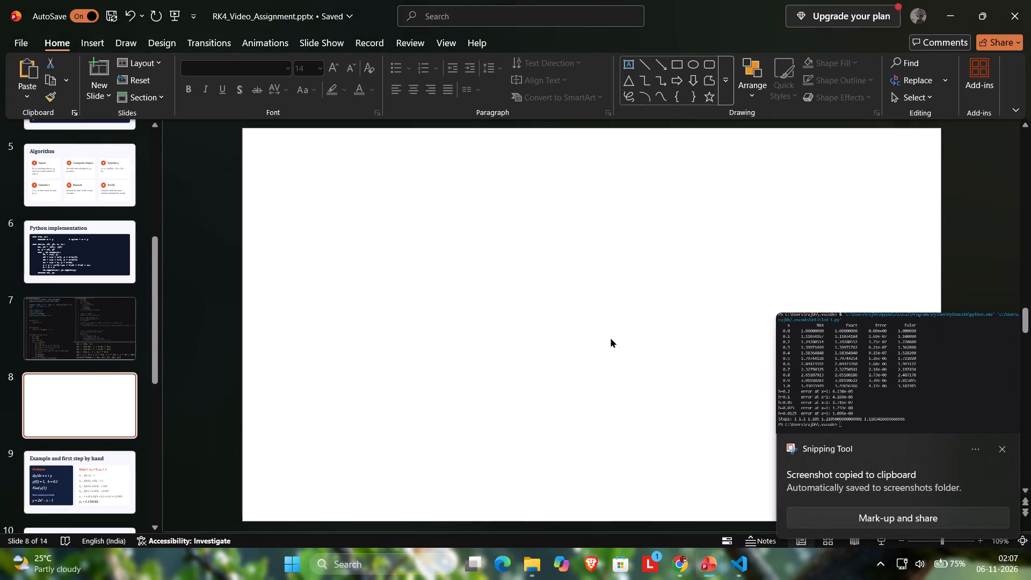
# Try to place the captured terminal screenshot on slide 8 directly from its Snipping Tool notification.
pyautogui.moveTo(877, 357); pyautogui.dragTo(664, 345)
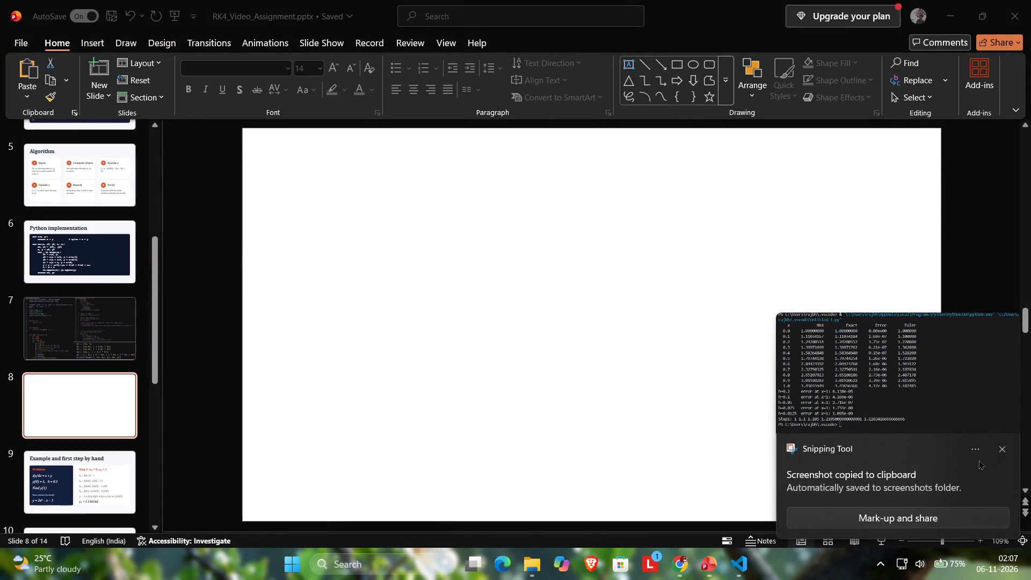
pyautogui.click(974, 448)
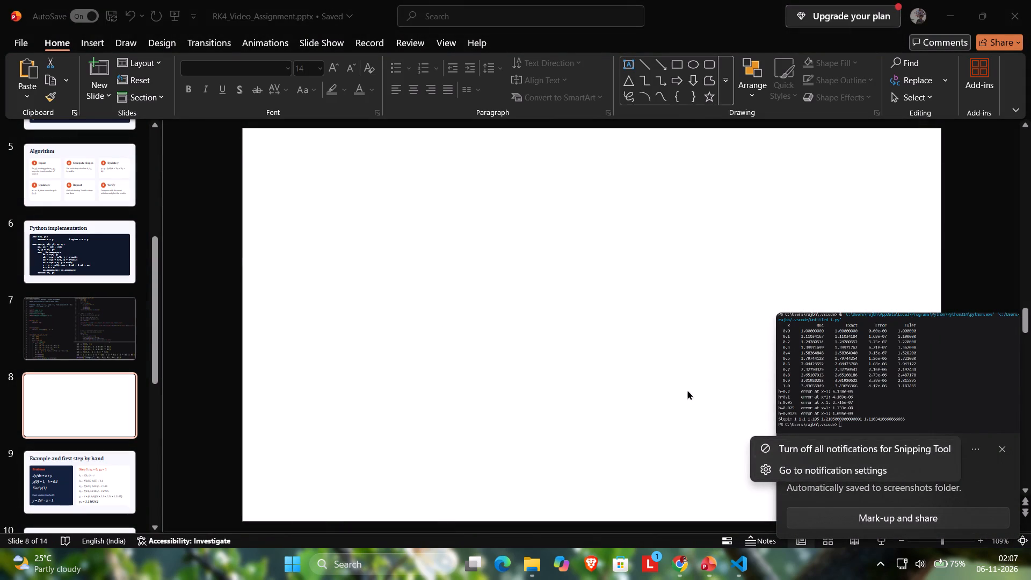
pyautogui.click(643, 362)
# Insert the newest terminal capture, Screenshot 2026-11-06 020743.png, from the Screenshots folder onto blank slide 8, using overlapping reduced windows.
pyautogui.moveTo(705, 1); pyautogui.dragTo(772, 65)
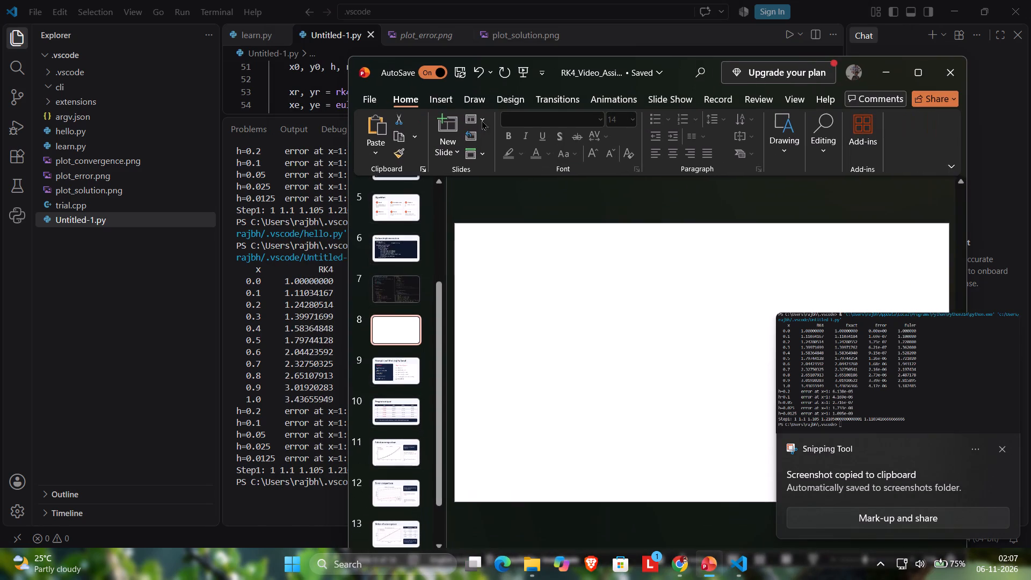
pyautogui.click(534, 567)
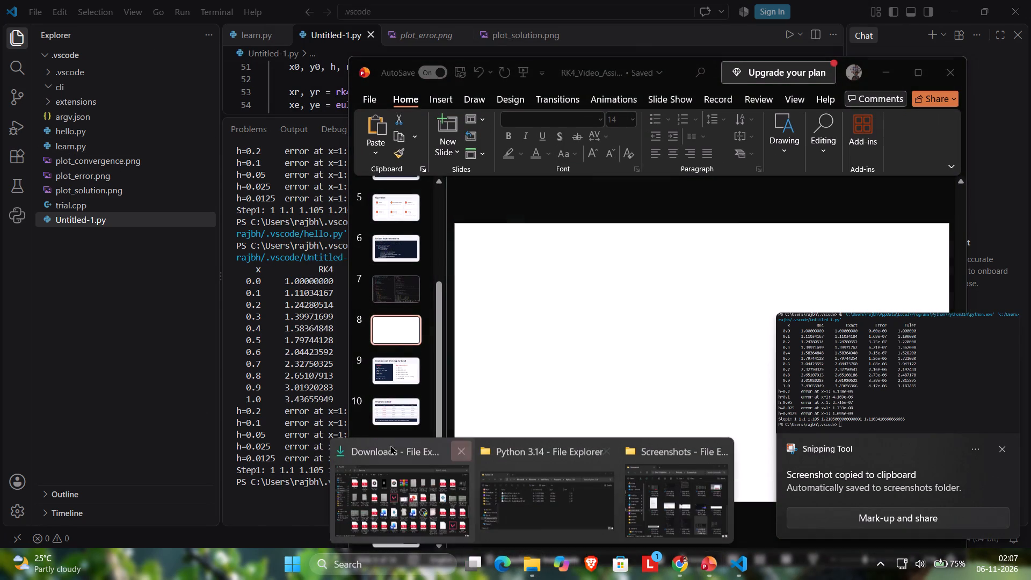
pyautogui.click(425, 484)
pyautogui.scroll(2, 217, 259)
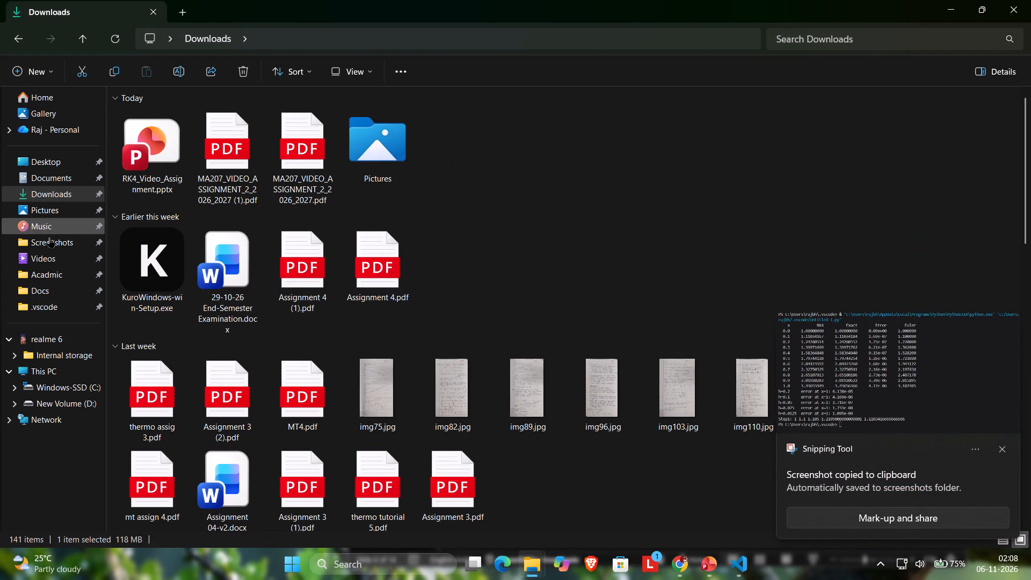
pyautogui.click(49, 238)
pyautogui.scroll(-11, 375, 252)
pyautogui.moveTo(654, 6); pyautogui.dragTo(472, 48)
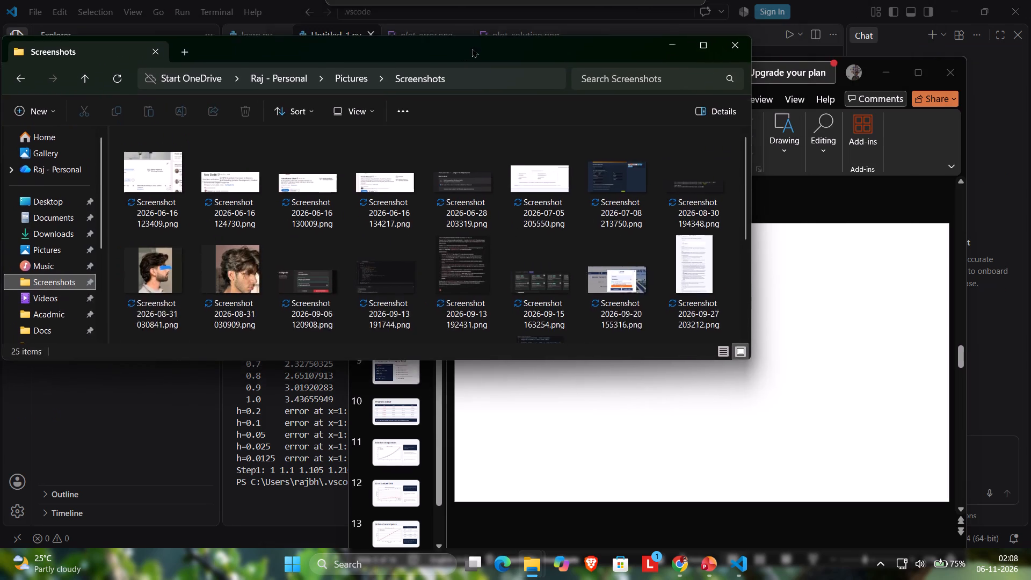
pyautogui.moveTo(472, 48); pyautogui.dragTo(476, 52)
pyautogui.scroll(-15, 407, 231)
pyautogui.moveTo(158, 302); pyautogui.dragTo(220, 352)
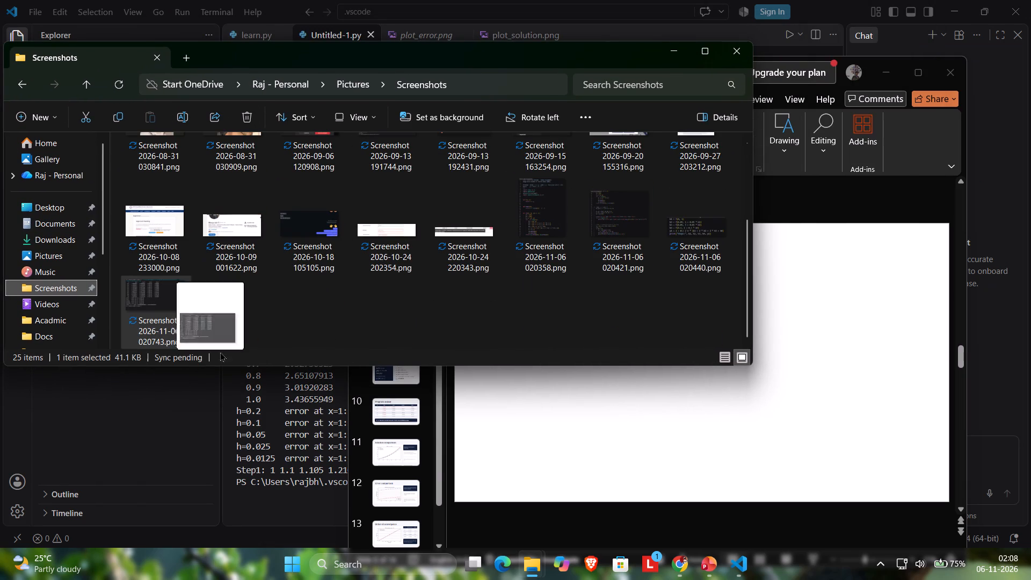
pyautogui.moveTo(220, 352); pyautogui.dragTo(651, 428)
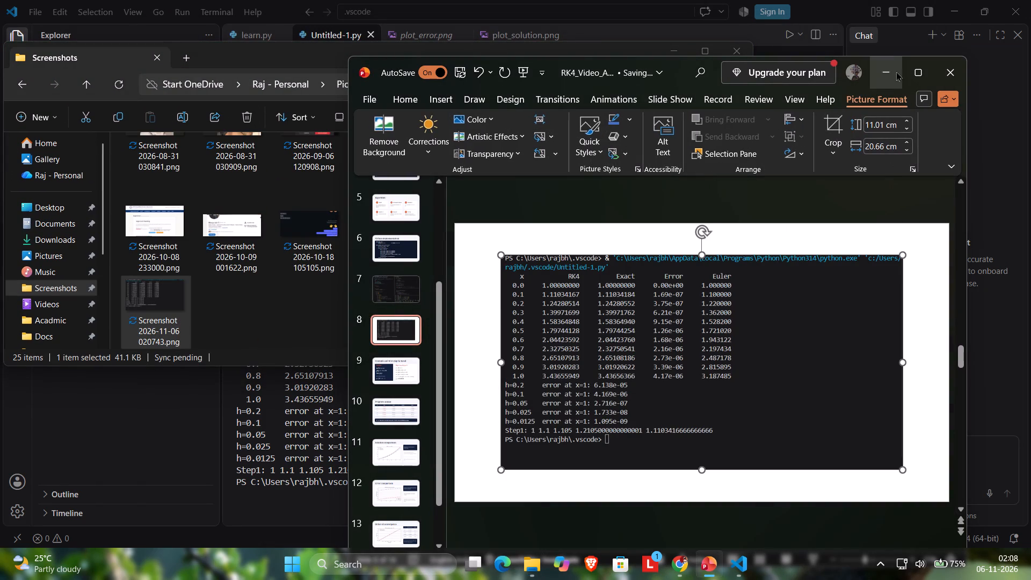
# Maximize the presentation and stretch the terminal output picture on slide 8 to about 13.4 cm high and nearly the slide's full width.
pyautogui.click(911, 70)
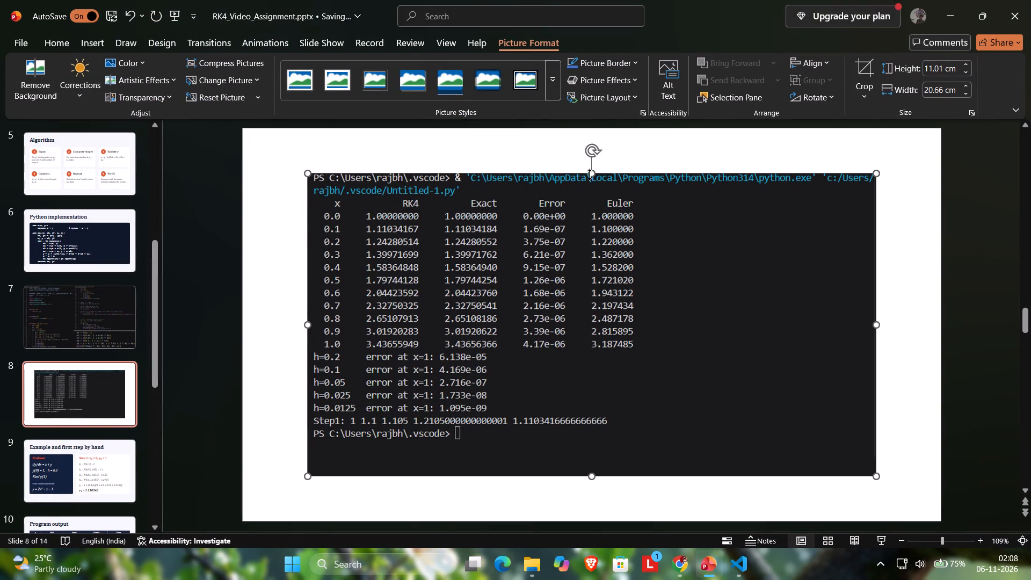
pyautogui.moveTo(593, 172); pyautogui.dragTo(593, 140)
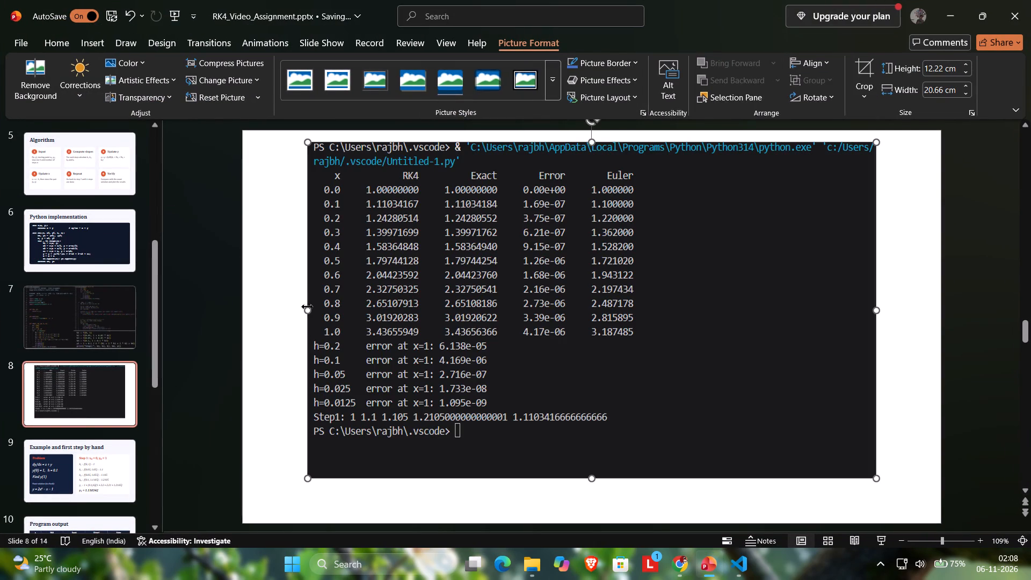
pyautogui.moveTo(307, 309); pyautogui.dragTo(257, 314)
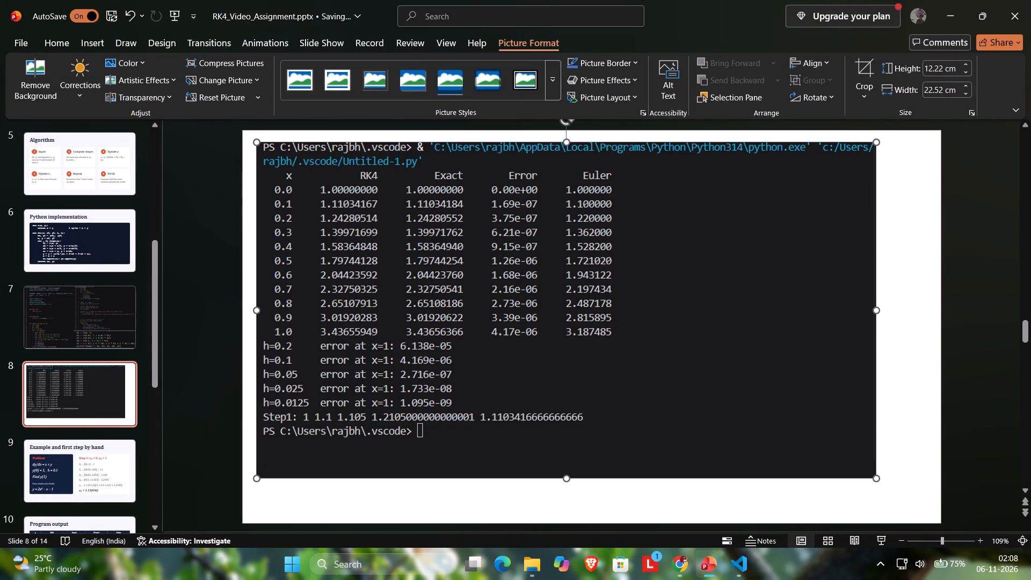
pyautogui.moveTo(567, 477); pyautogui.dragTo(567, 485)
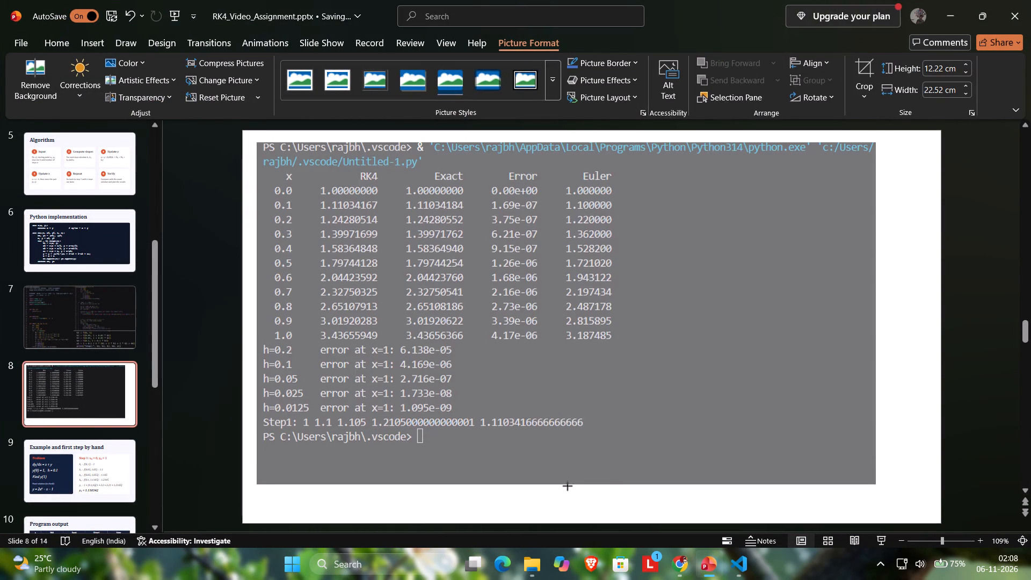
pyautogui.moveTo(567, 485); pyautogui.dragTo(567, 510)
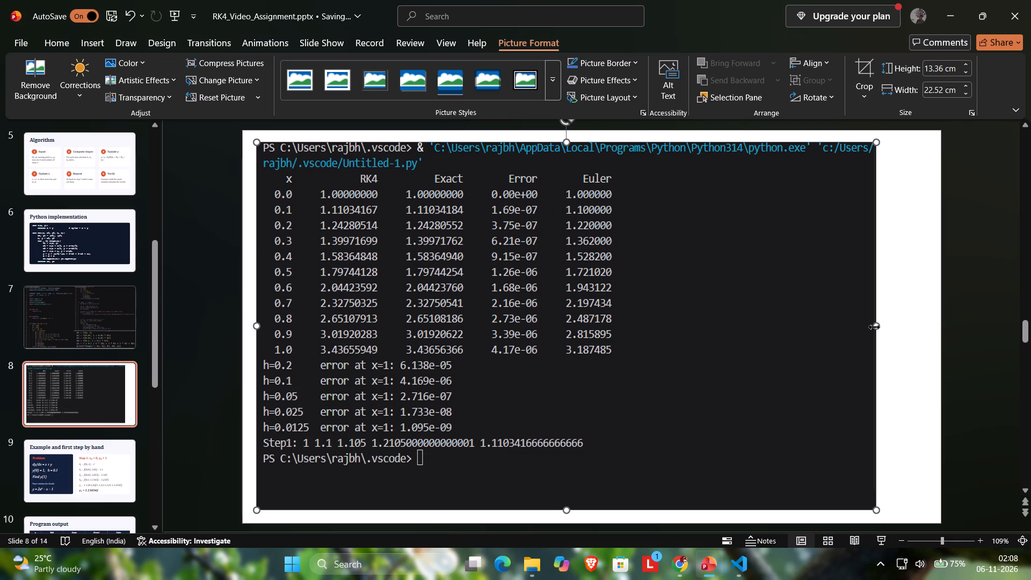
pyautogui.moveTo(875, 328); pyautogui.dragTo(888, 334)
# Review the slides in order, from the title slide through the Python code screenshot slide.
pyautogui.scroll(7, 89, 247)
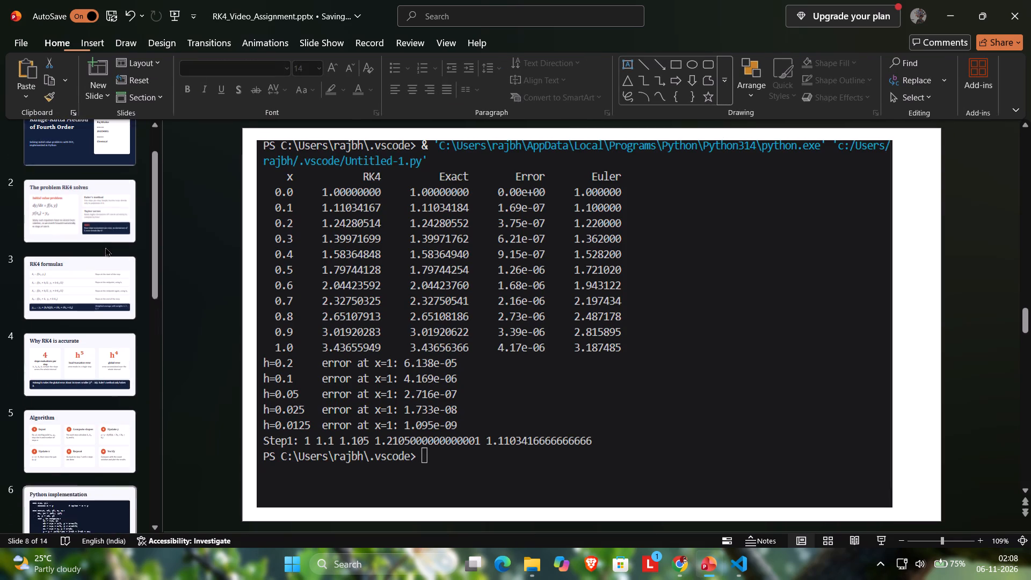
pyautogui.scroll(6, 105, 247)
pyautogui.click(110, 186)
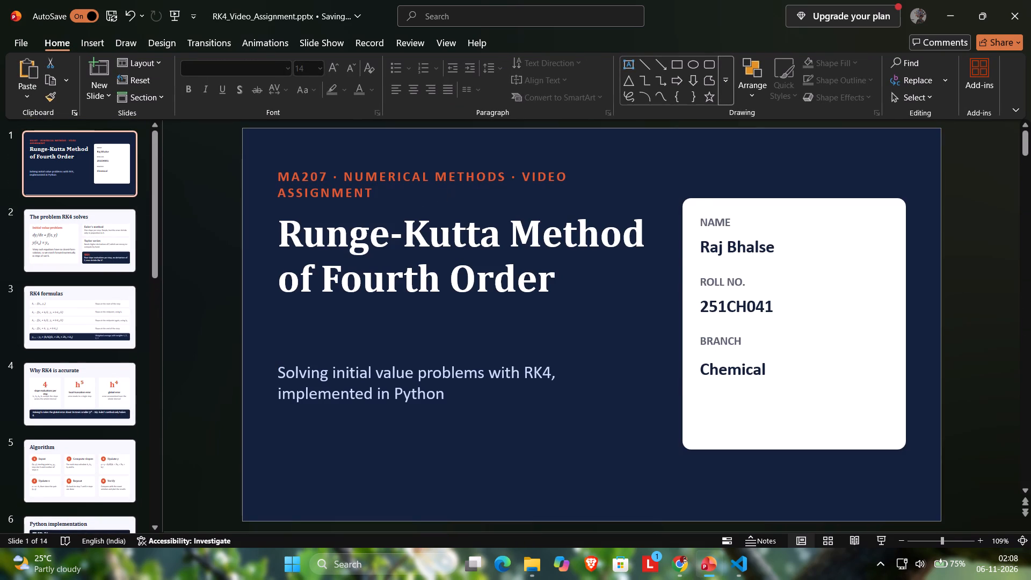
pyautogui.press('Down')
pyautogui.press('Up')
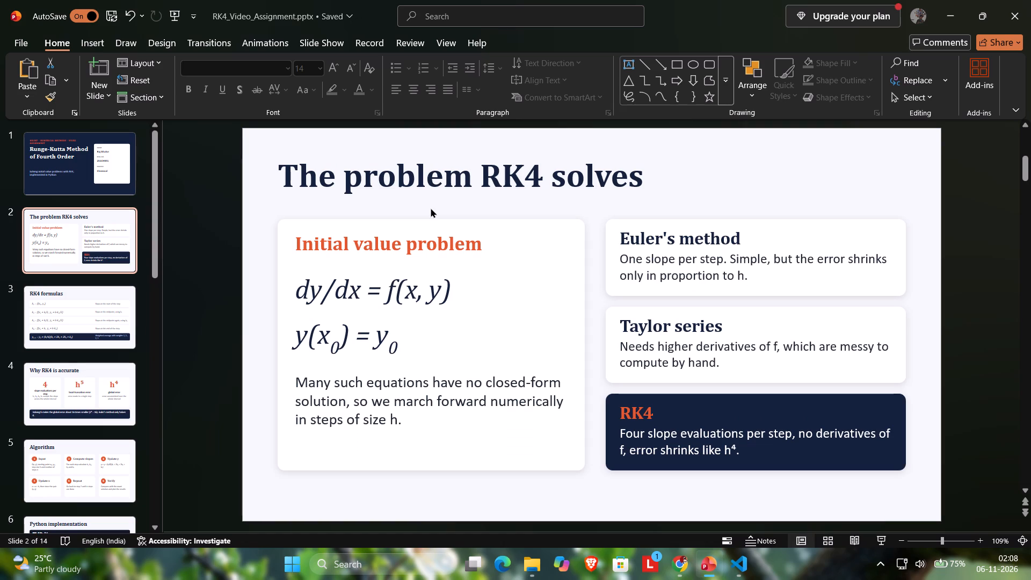
pyautogui.press('Down')
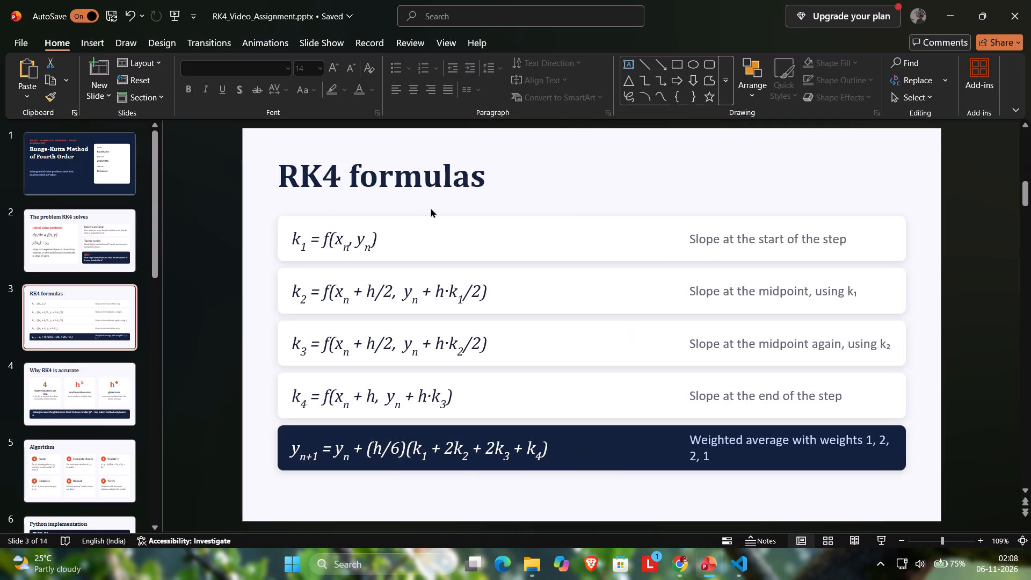
pyautogui.press('Down')
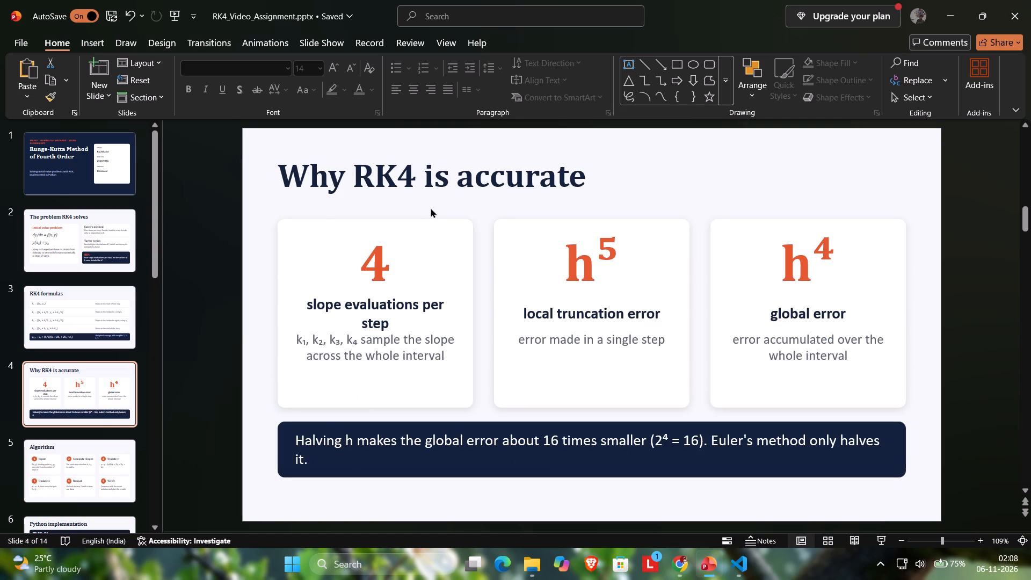
pyautogui.press('Down')
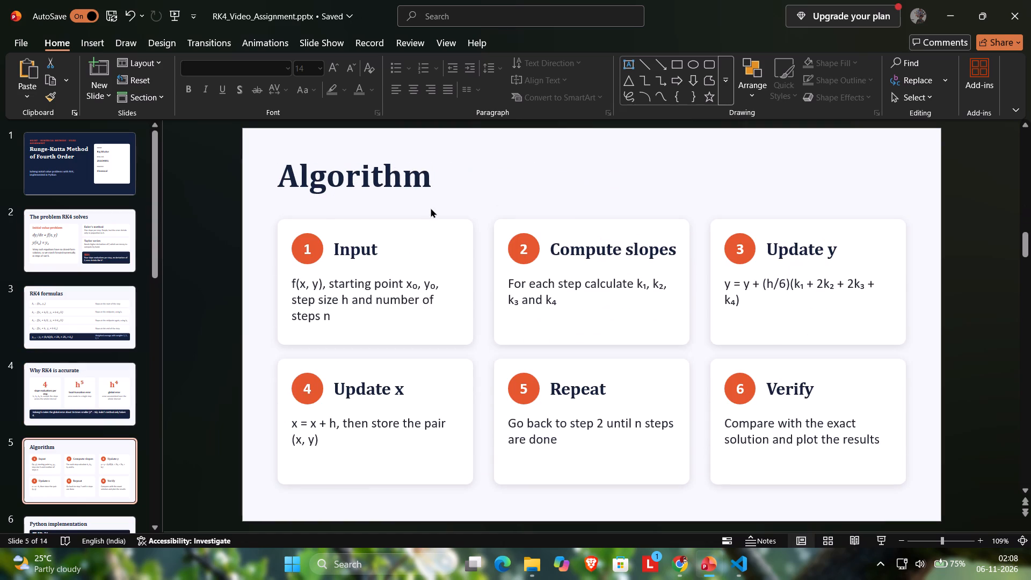
pyautogui.press('Down')
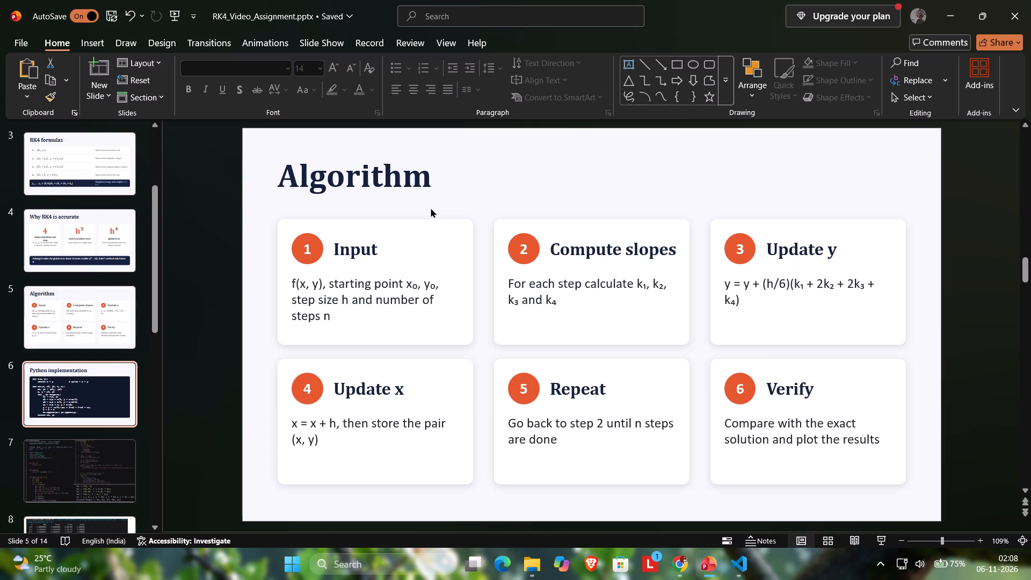
pyautogui.press('Down')
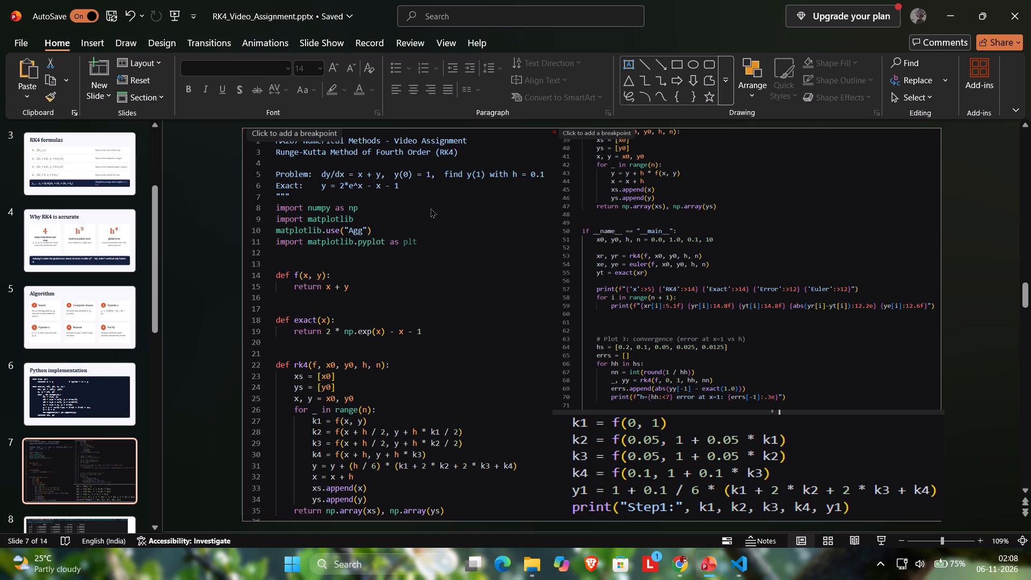
pyautogui.press('Up')
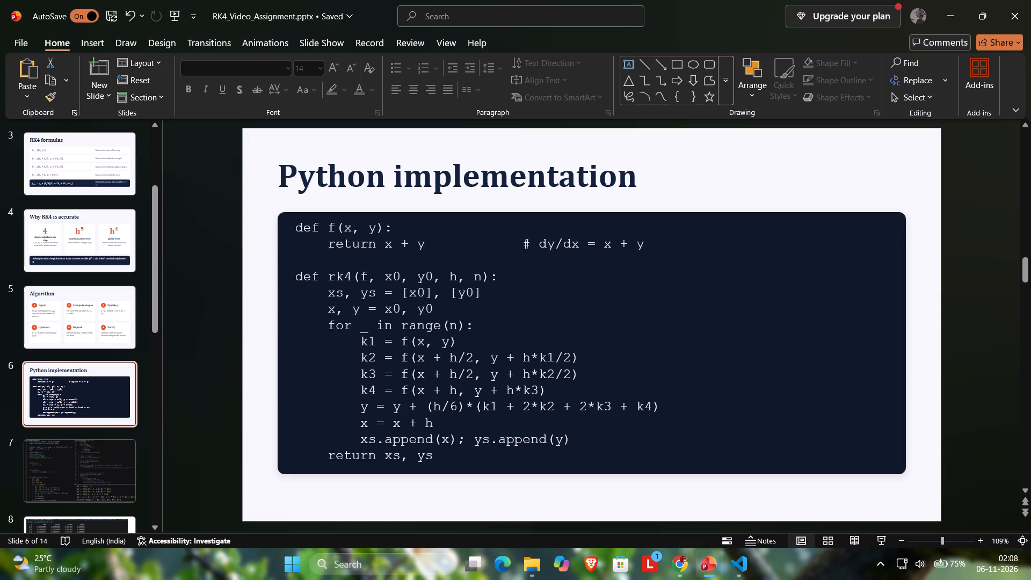
pyautogui.press('Down')
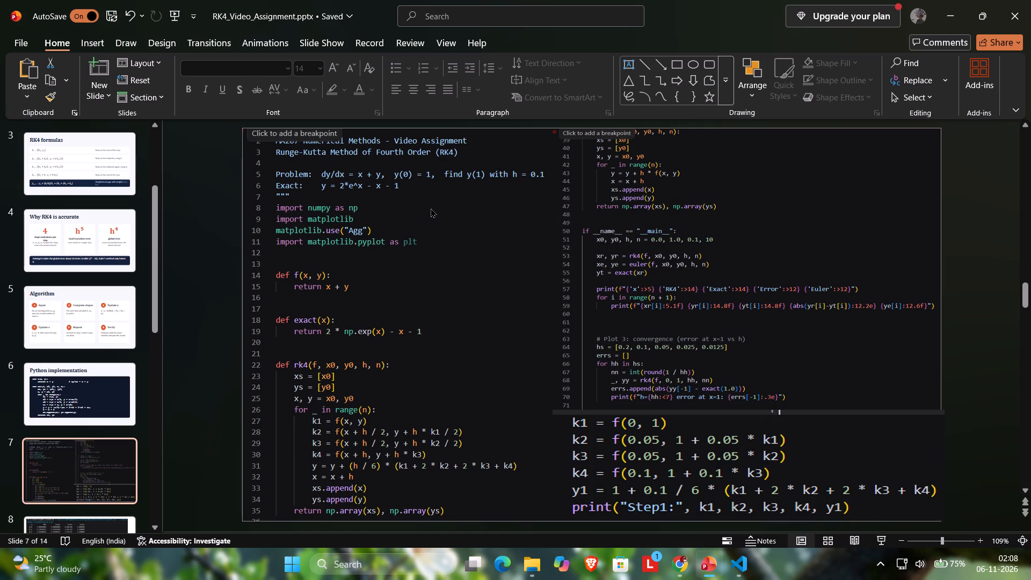
pyautogui.press('Down')
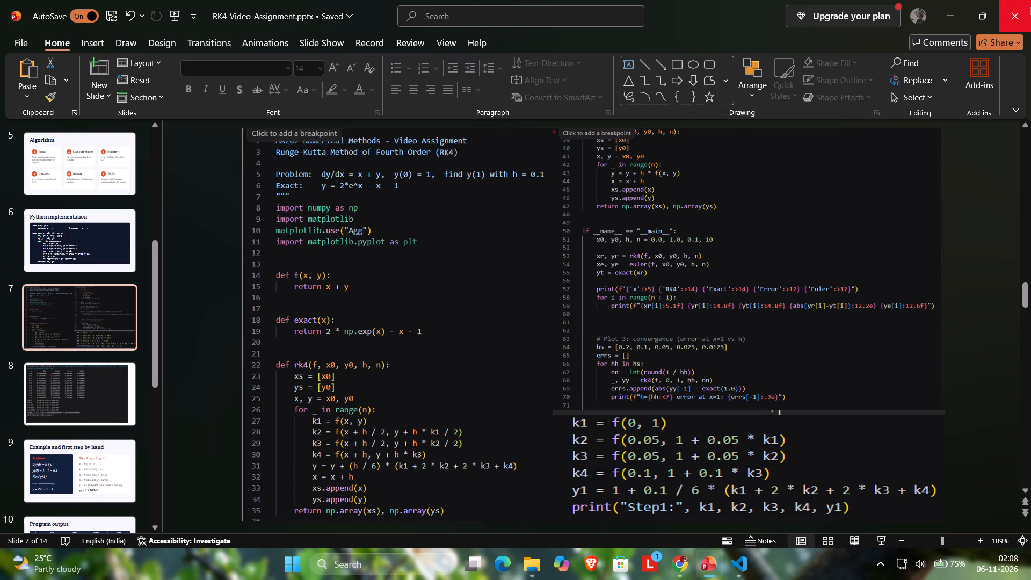
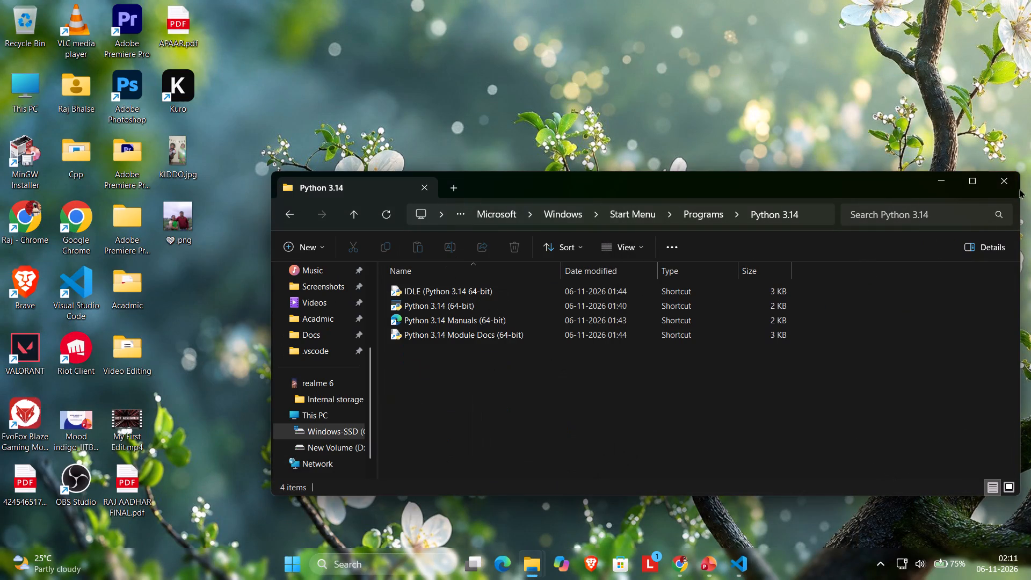
# Close the Python 3.14 shortcuts folder window and open Windows search from the desktop.
pyautogui.click(995, 183)
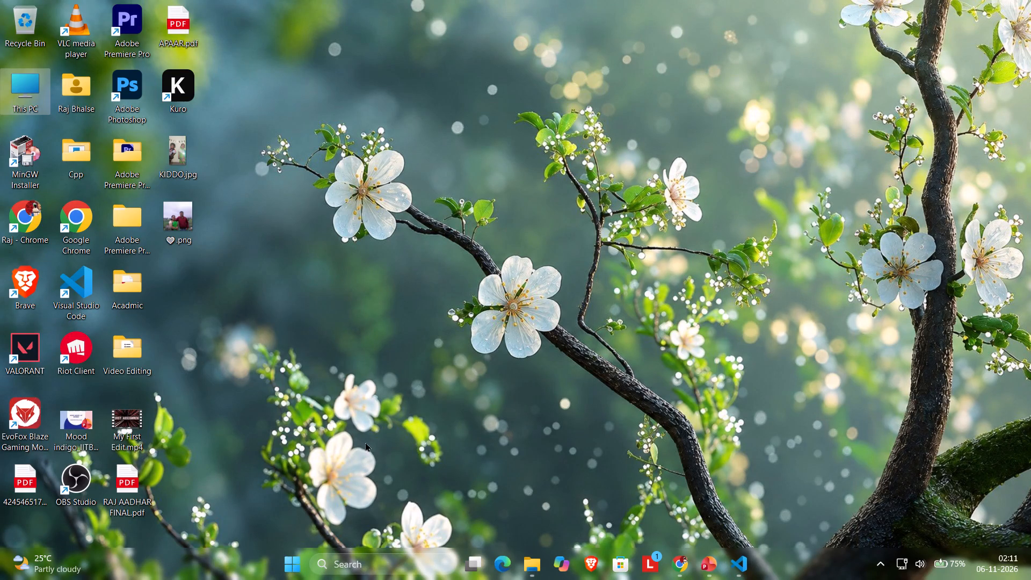
pyautogui.click(384, 554)
pyautogui.click(304, 575)
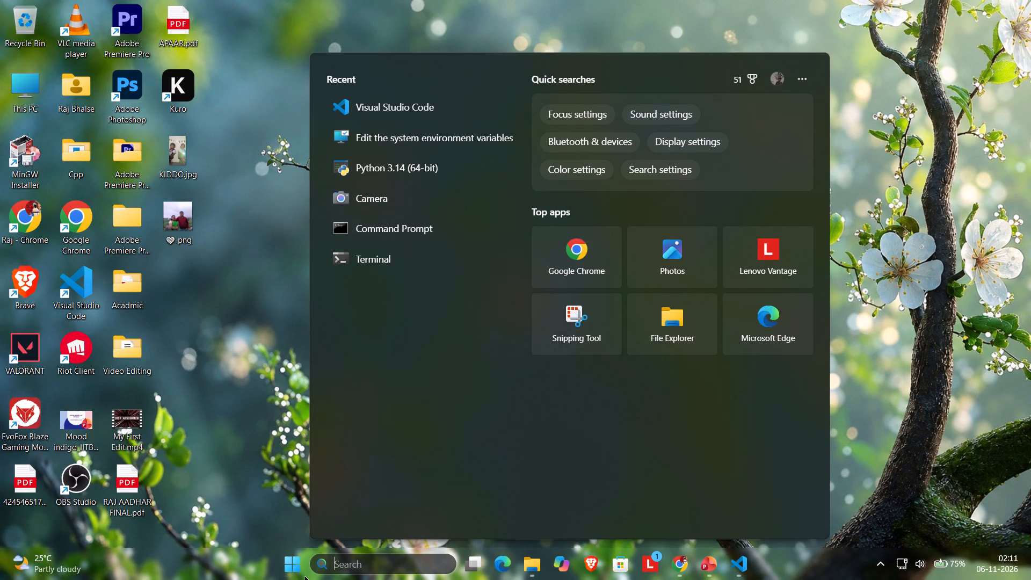
# Launch PowerPoint and reopen RK4_Video_Assignment.pptx from the OneDrive Documents folder.
pyautogui.click(279, 571)
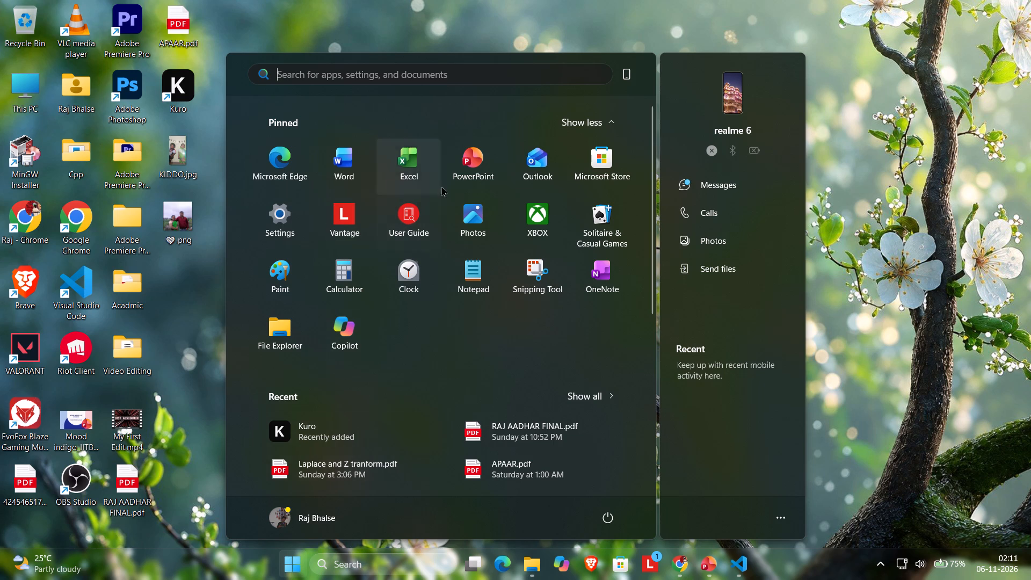
pyautogui.click(481, 169)
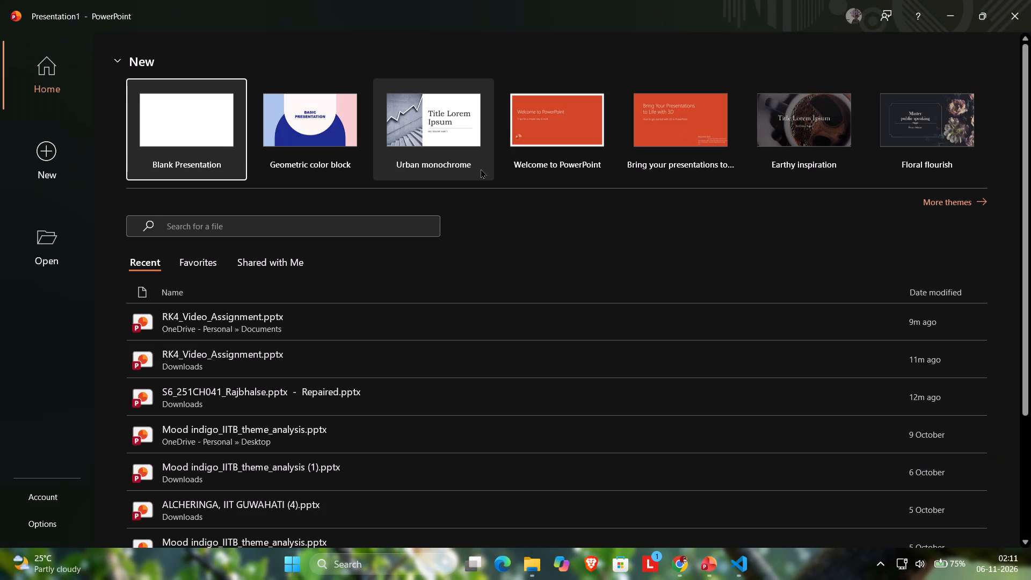
pyautogui.click(339, 325)
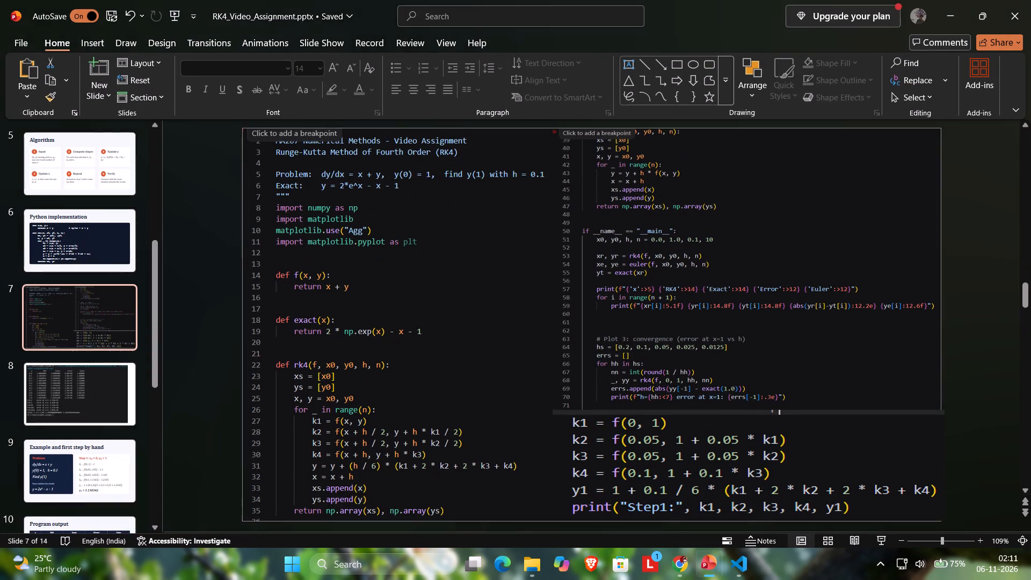
# Start the recording view from the title slide, page through the slides and teleprompter notes up to Program output, and close the view without recording.
pyautogui.scroll(11, 134, 237)
pyautogui.click(72, 183)
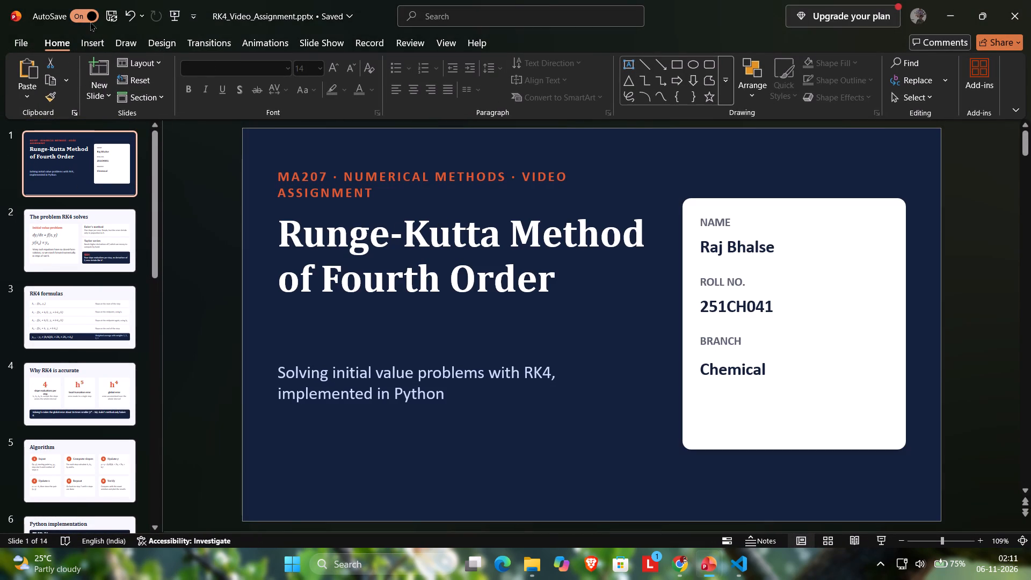
pyautogui.click(383, 43)
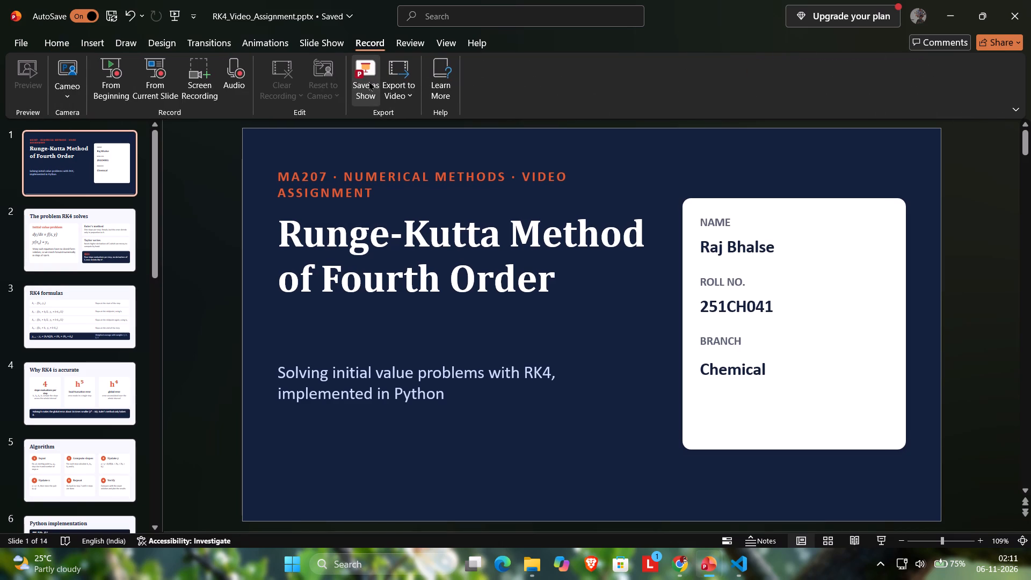
pyautogui.click(116, 85)
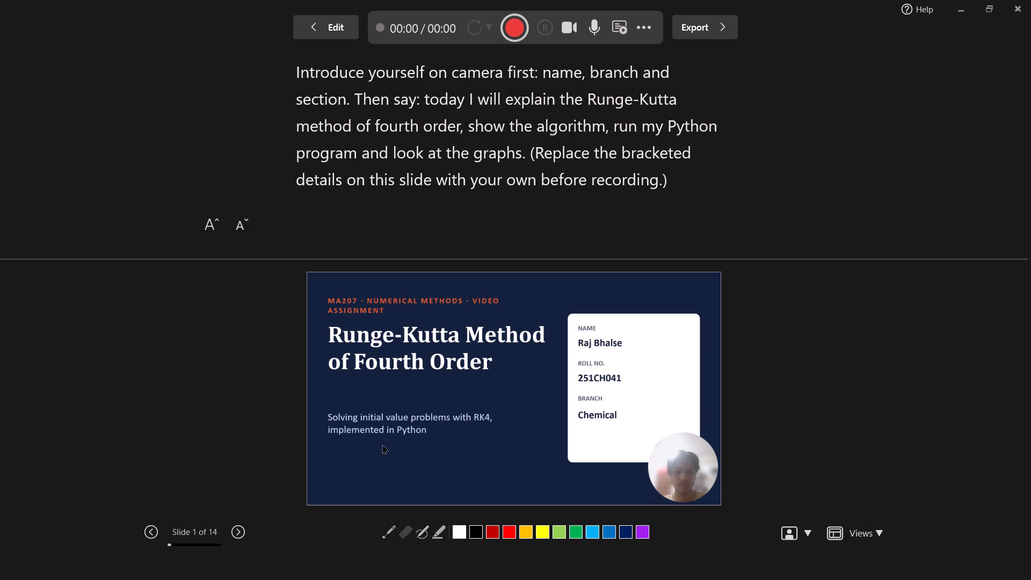
pyautogui.click(231, 531)
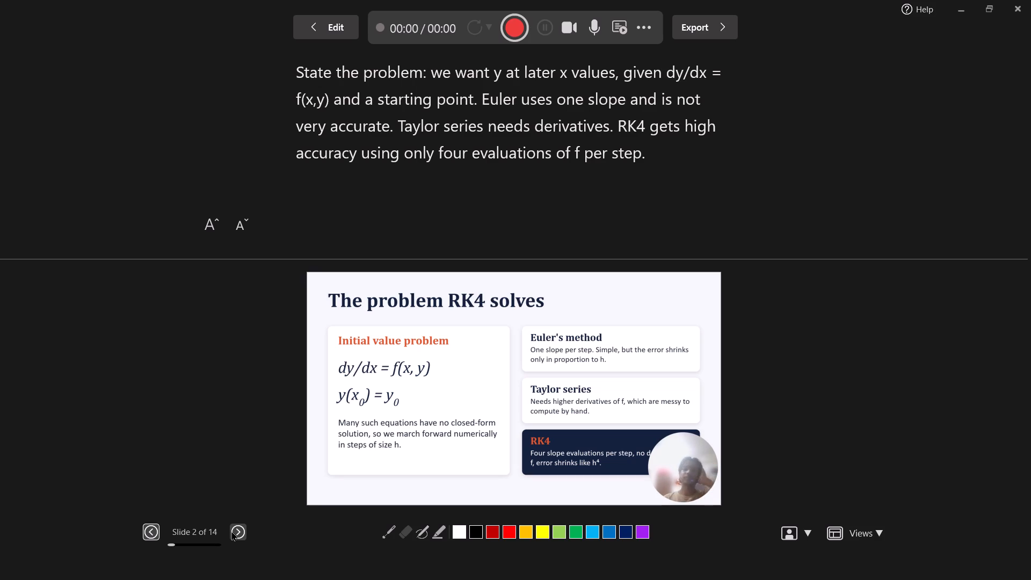
pyautogui.click(231, 531)
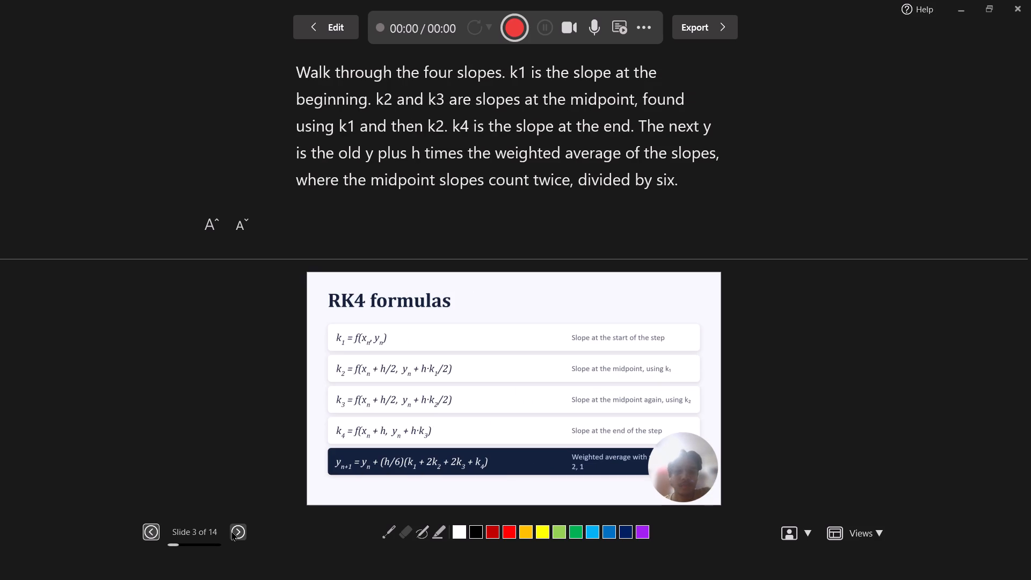
pyautogui.click(231, 531)
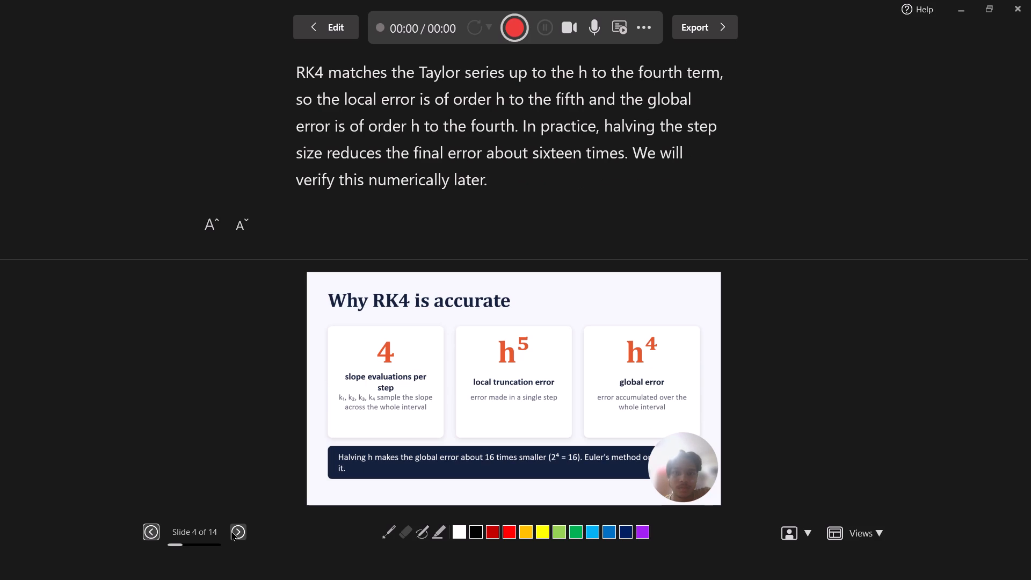
pyautogui.click(231, 531)
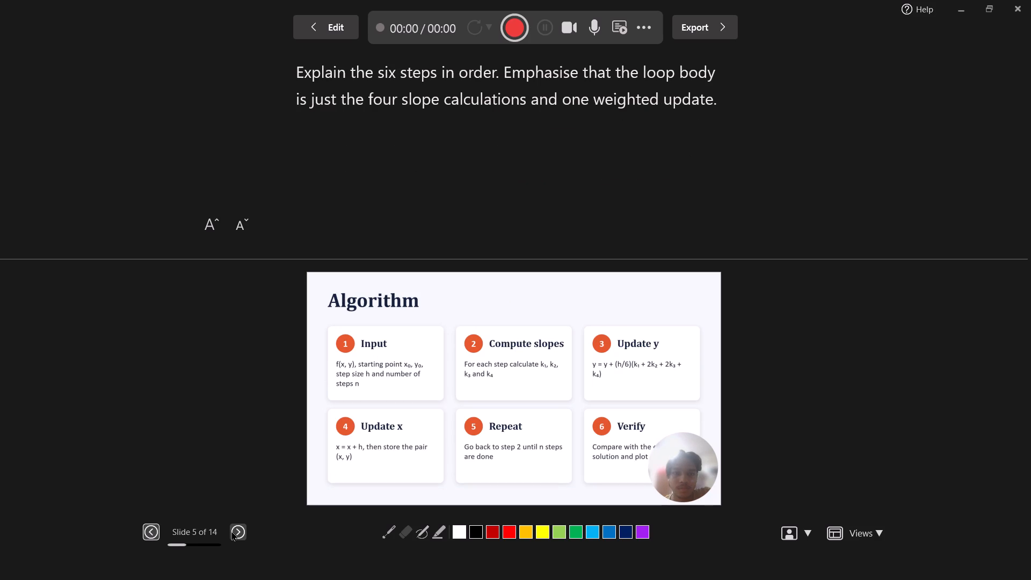
pyautogui.click(231, 531)
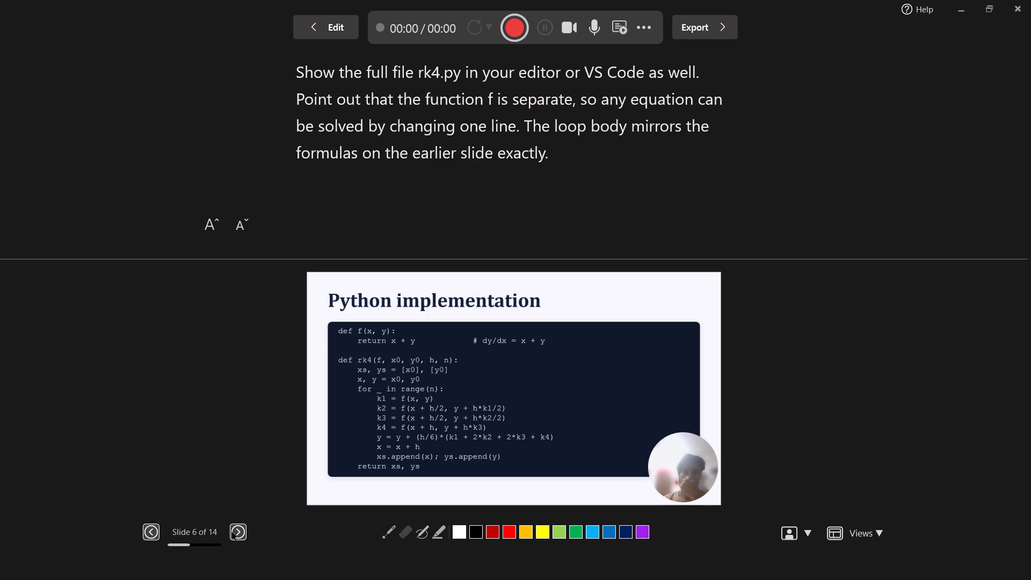
pyautogui.click(231, 531)
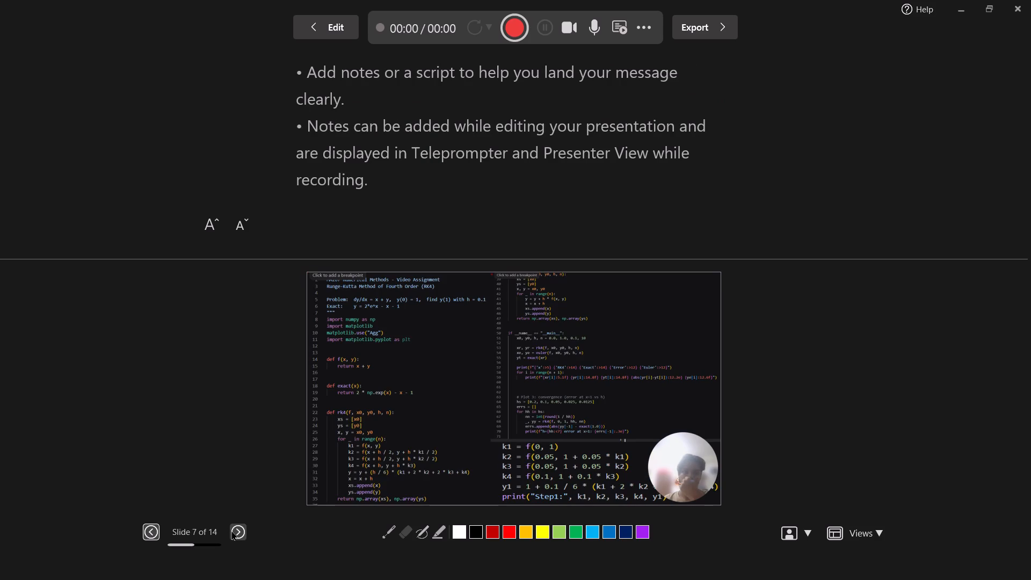
pyautogui.click(231, 531)
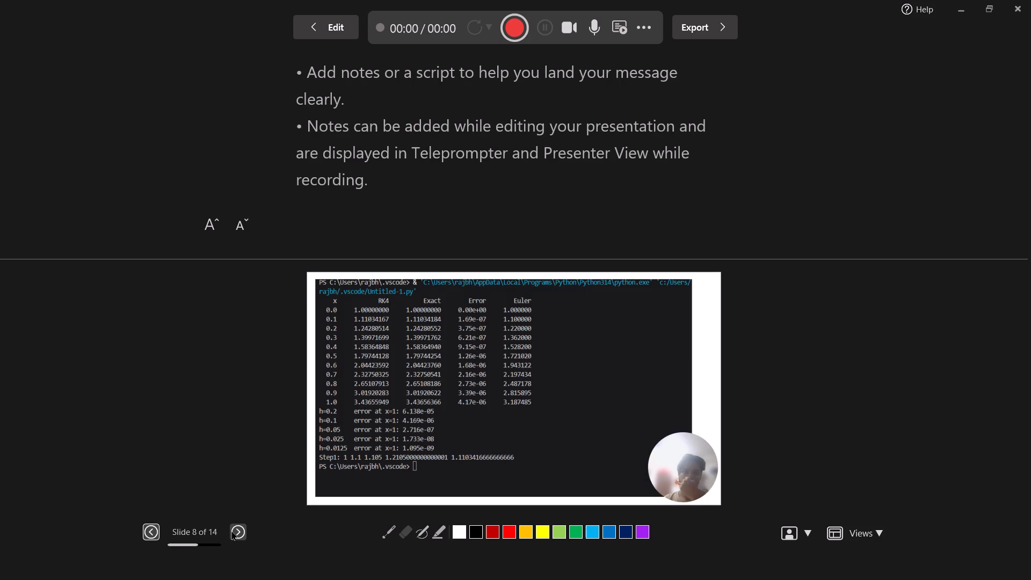
pyautogui.click(231, 531)
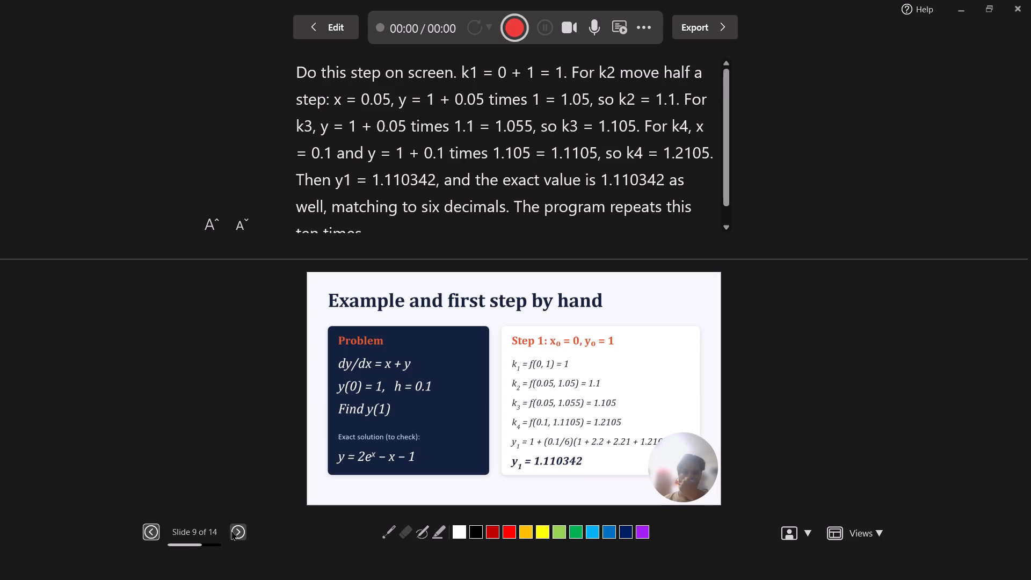
pyautogui.click(231, 531)
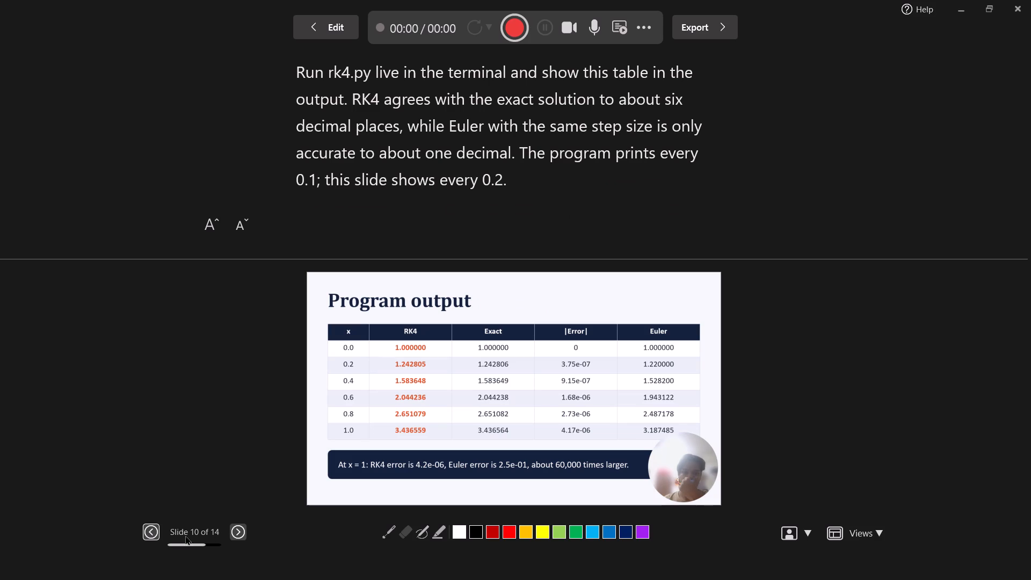
pyautogui.click(154, 538)
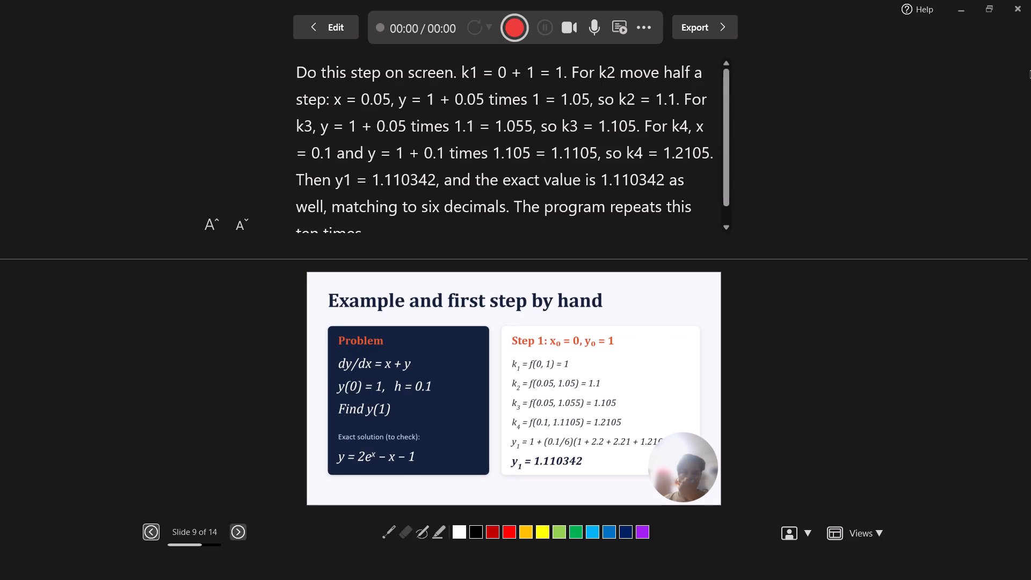
pyautogui.click(1024, 6)
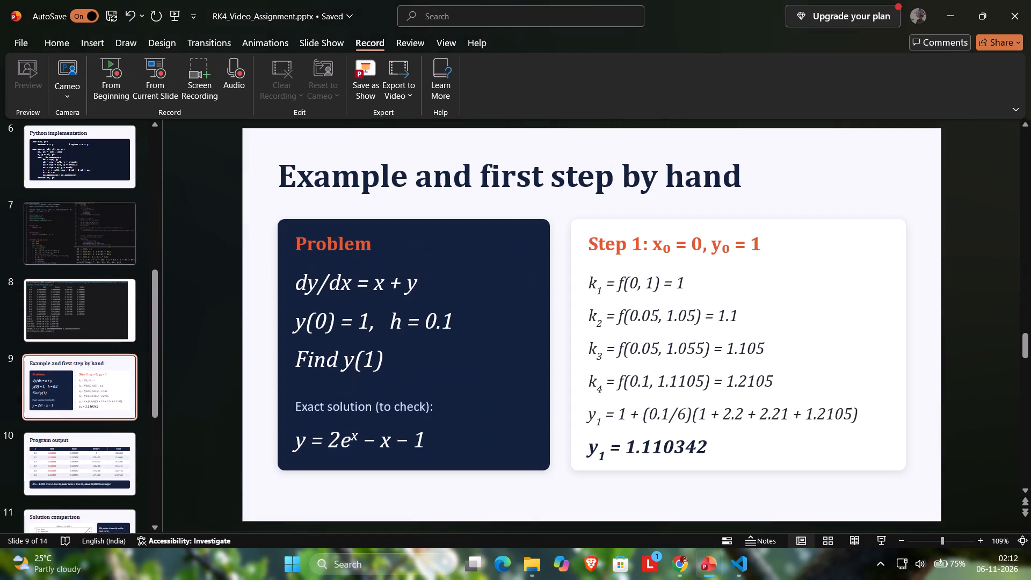
# Look over the later slides and the terminal output slide, and cut the Program output table slide (slide 10).
pyautogui.scroll(-6, 50, 365)
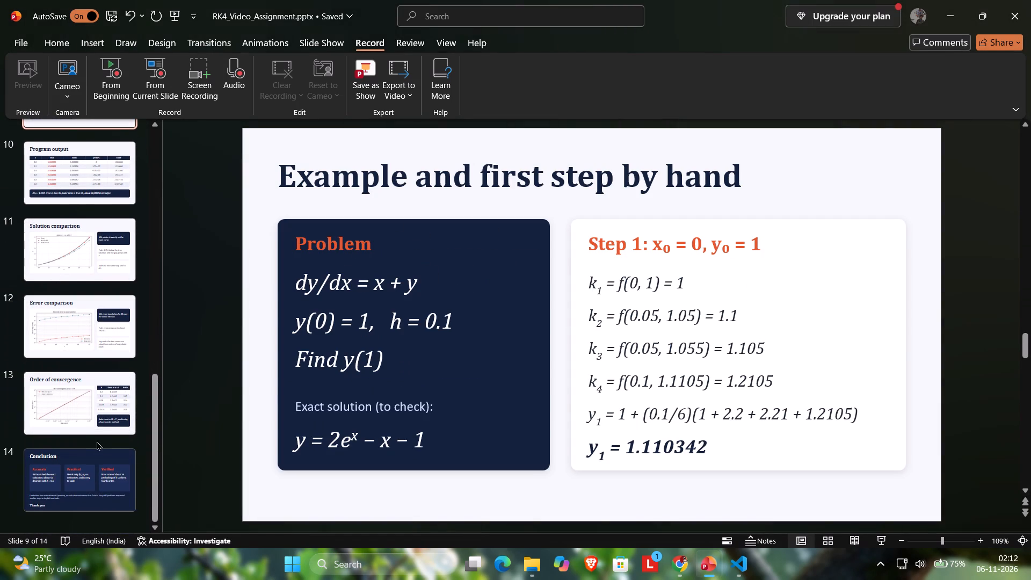
pyautogui.click(101, 430)
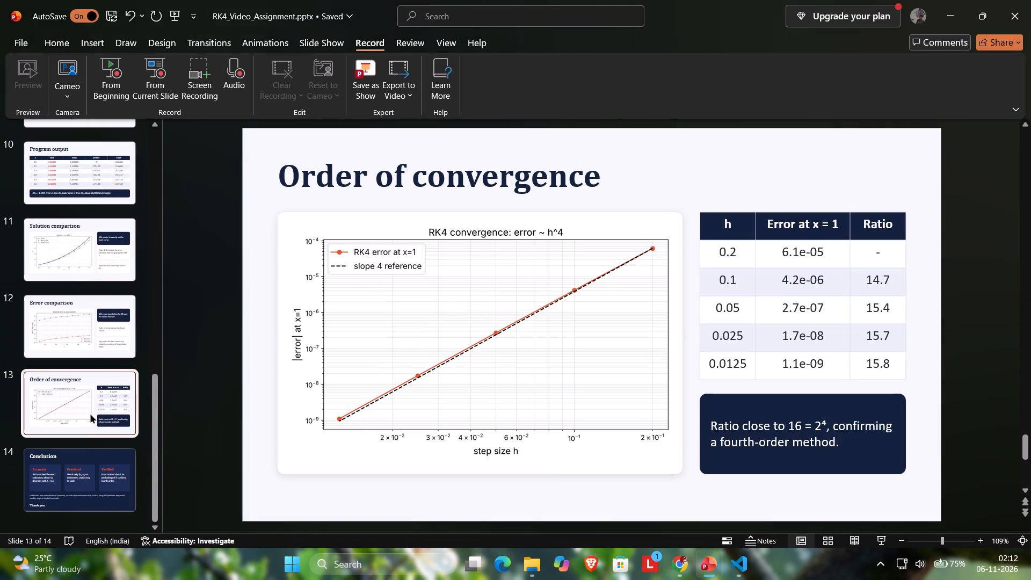
pyautogui.scroll(3, 76, 287)
pyautogui.click(75, 241)
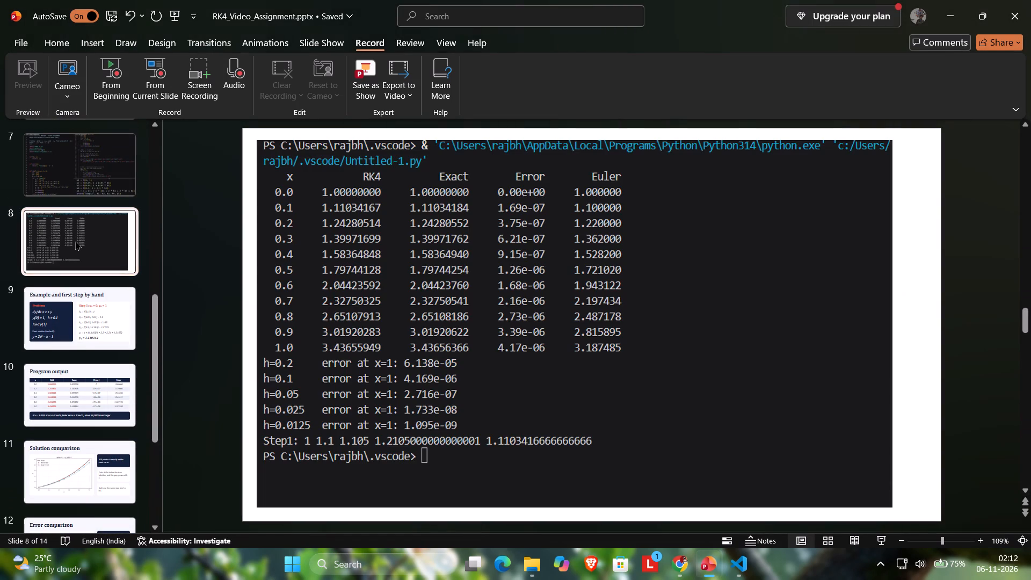
pyautogui.scroll(-1, 34, 336)
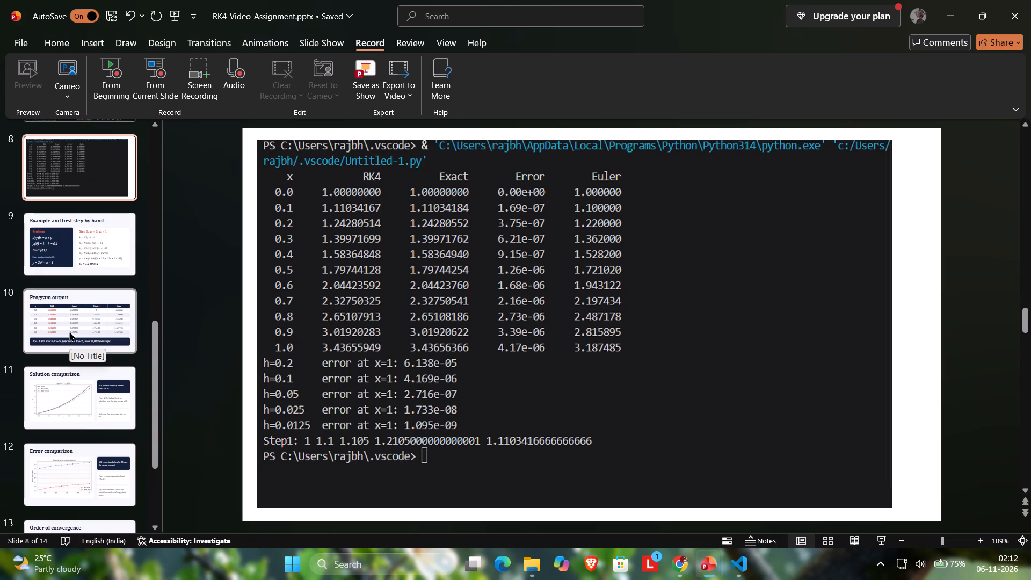
pyautogui.click(69, 331)
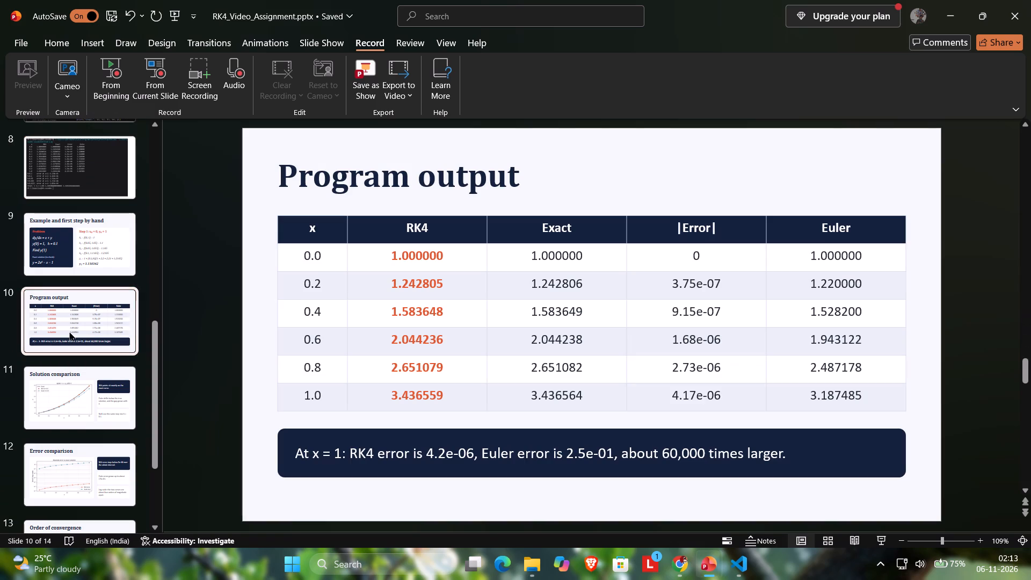
pyautogui.hotkey('ctrl', 'x')
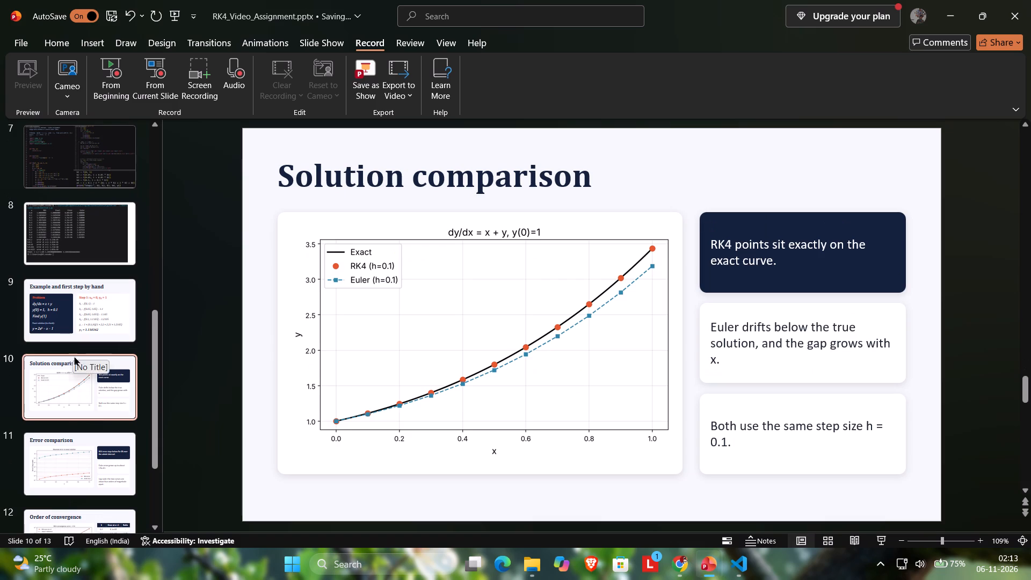
# Review the slides around the cut, from the terminal output and hand-worked example through Solution comparison, Error comparison and Order of convergence.
pyautogui.click(72, 372)
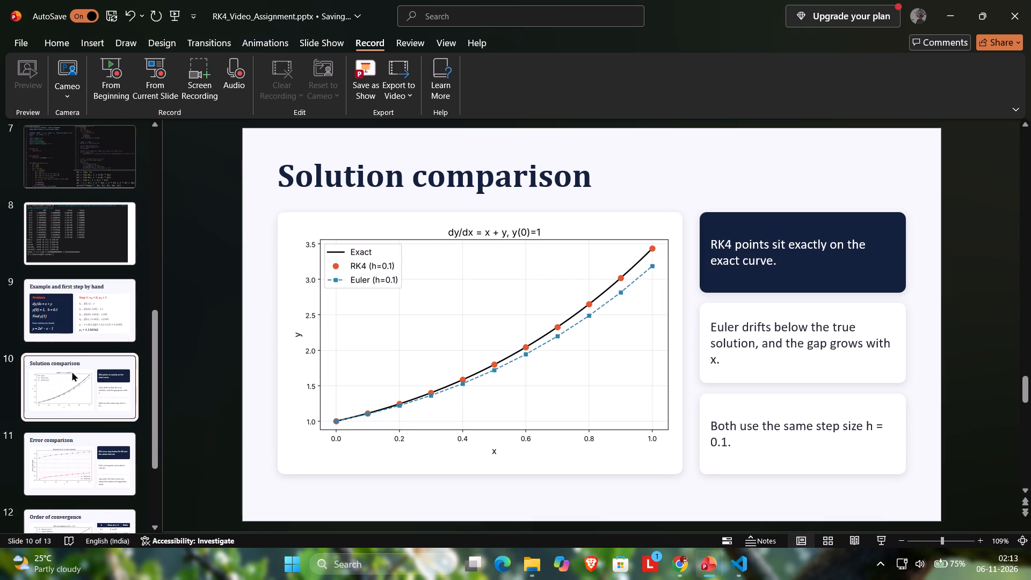
pyautogui.click(73, 311)
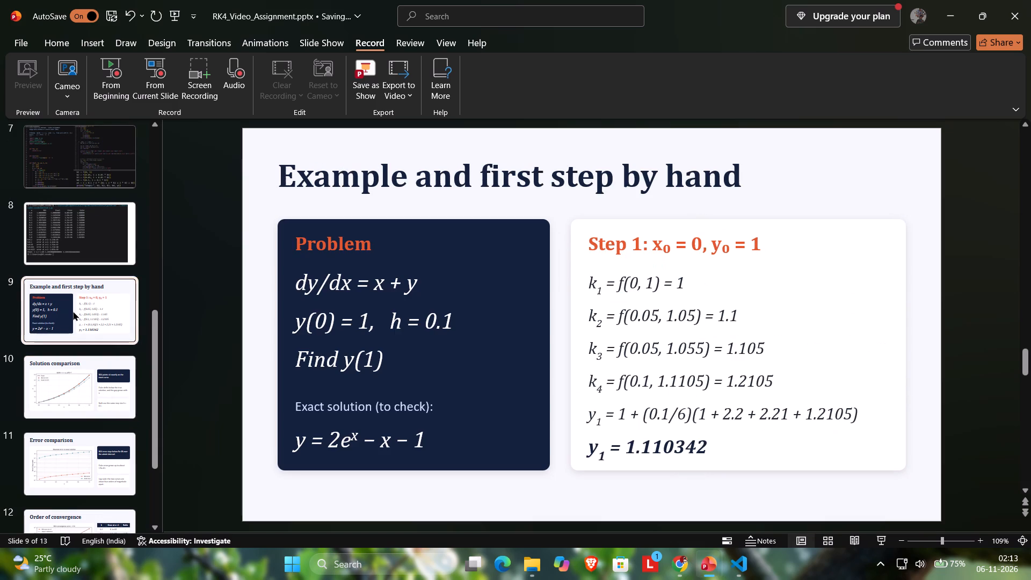
pyautogui.click(65, 230)
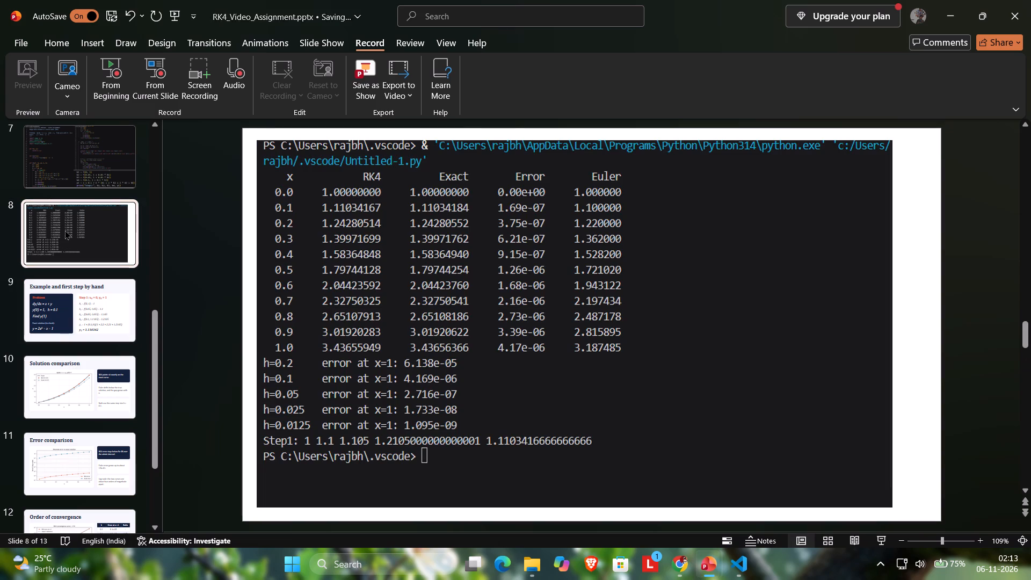
pyautogui.click(86, 395)
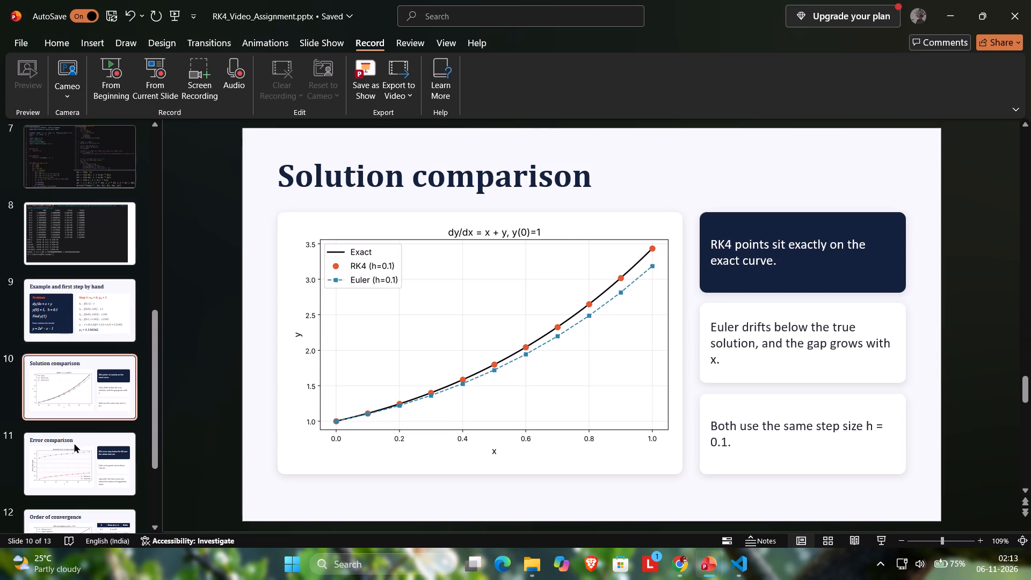
pyautogui.click(74, 457)
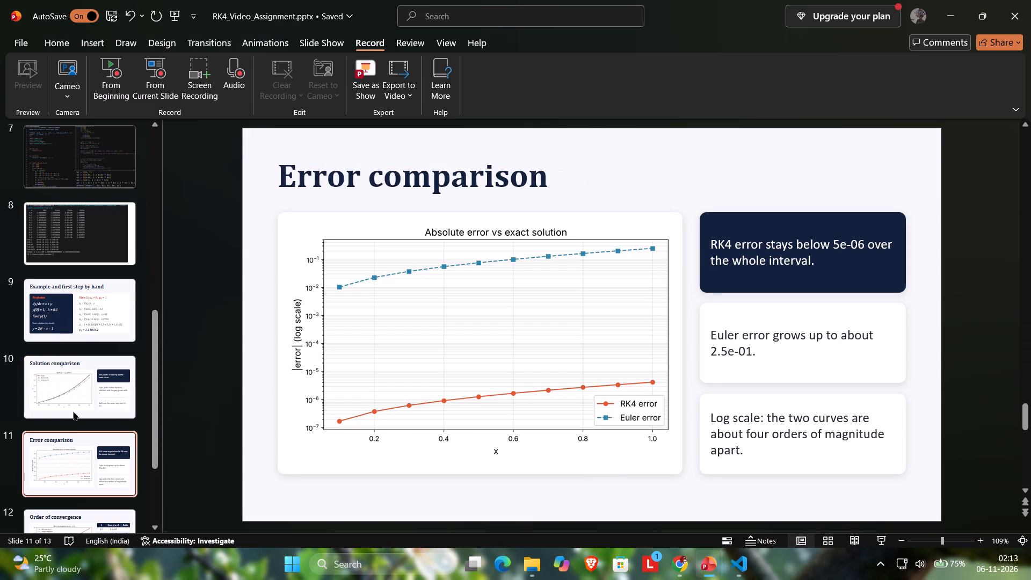
pyautogui.click(73, 393)
pyautogui.scroll(-1, 79, 443)
pyautogui.click(79, 466)
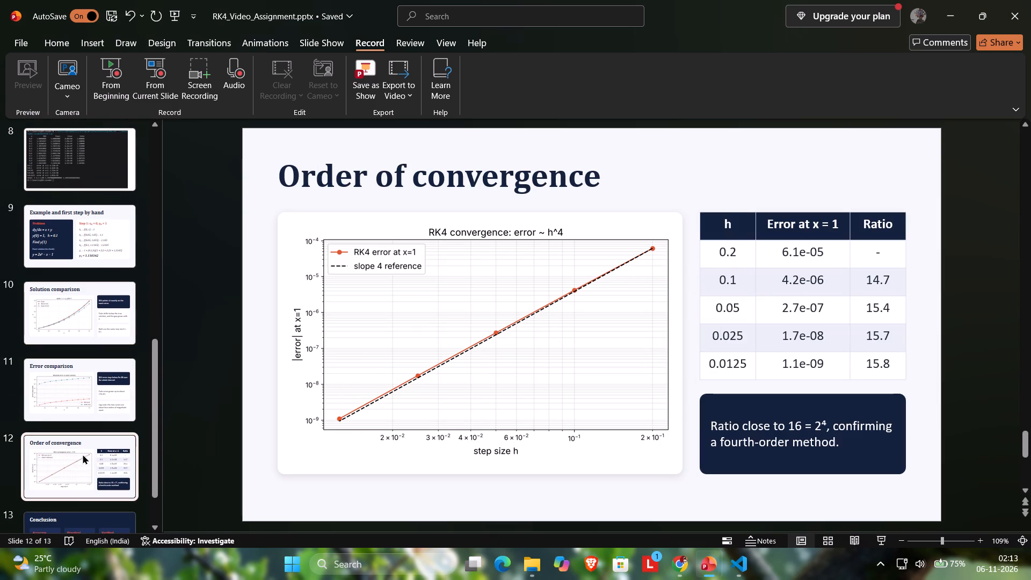
# Compare the Python implementation slide with the code screenshot and terminal output slides, and cut the Python implementation slide (slide 6).
pyautogui.scroll(3, 83, 454)
pyautogui.click(85, 315)
pyautogui.click(82, 232)
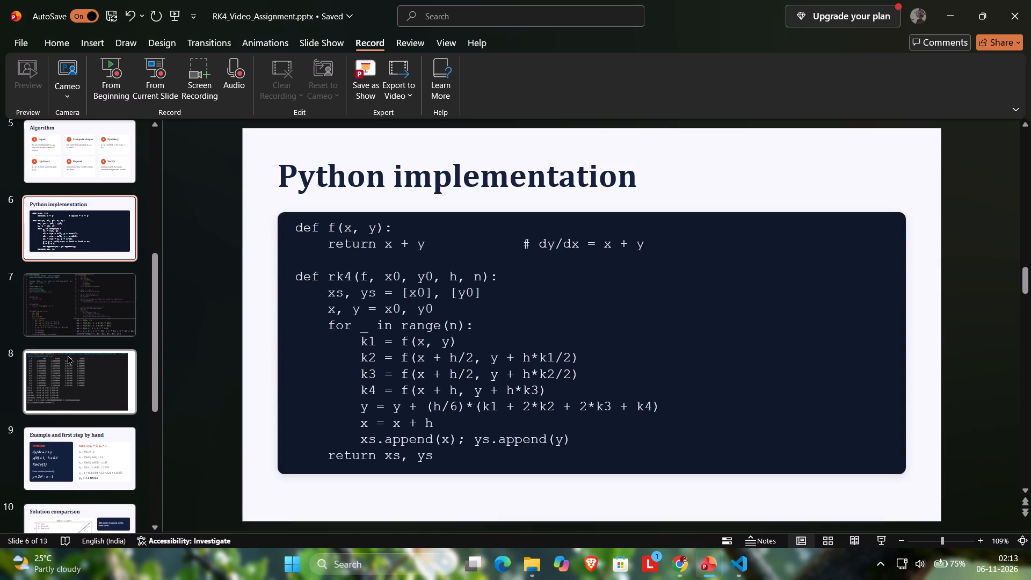
pyautogui.click(82, 319)
pyautogui.click(84, 347)
pyautogui.click(84, 382)
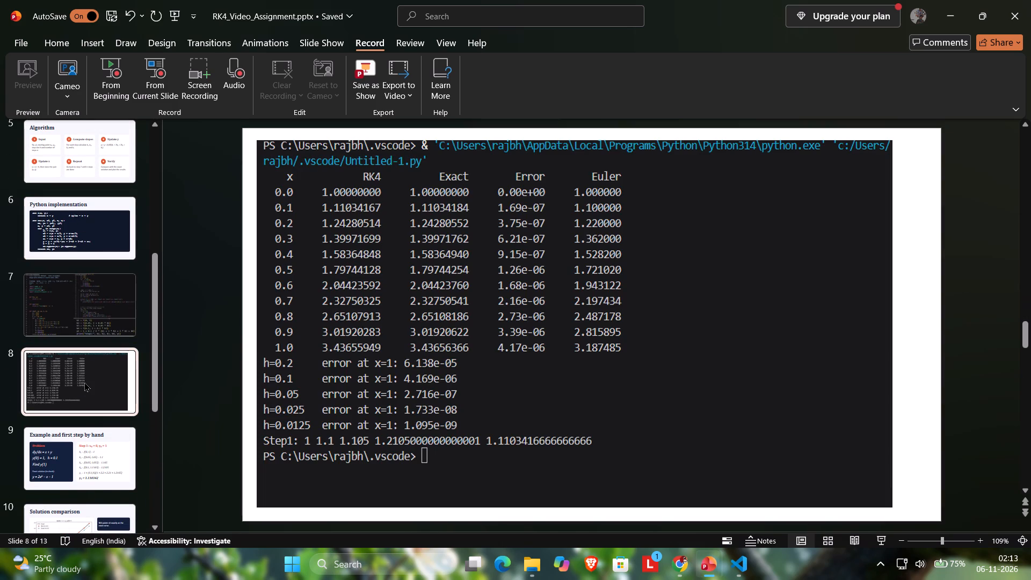
pyautogui.click(62, 227)
pyautogui.click(62, 227)
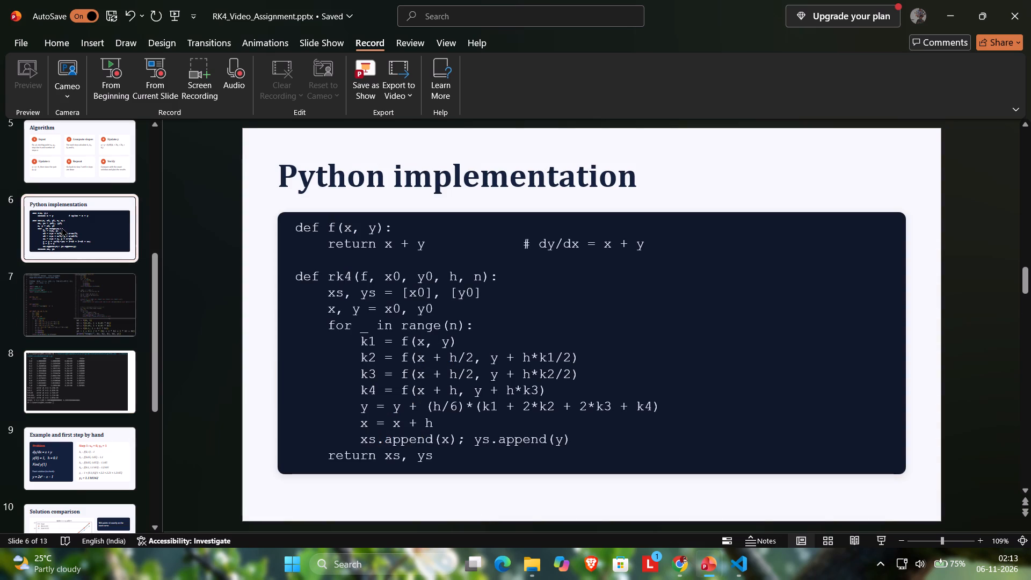
pyautogui.click(84, 303)
pyautogui.click(86, 228)
pyautogui.hotkey('ctrl', 'x')
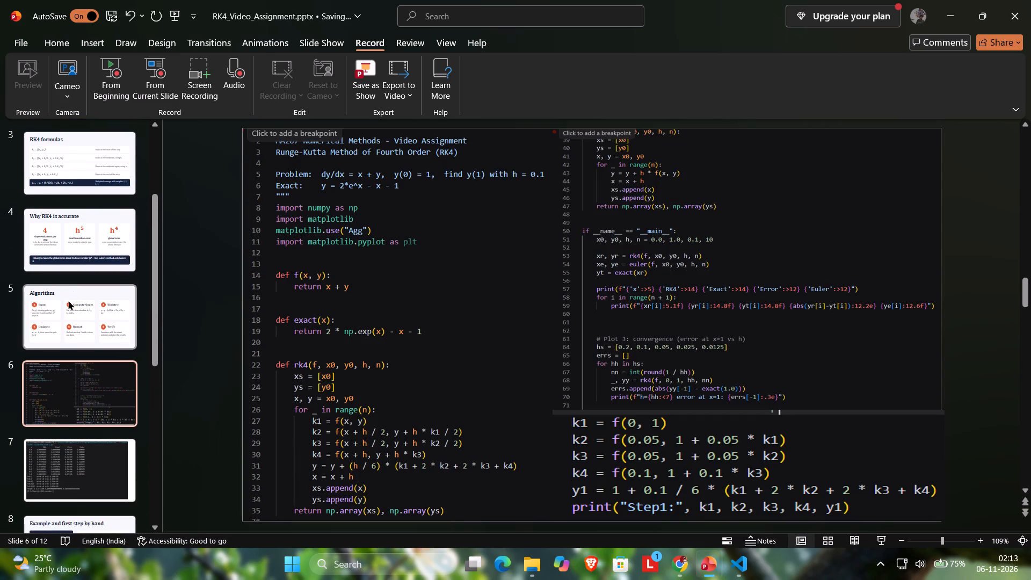
pyautogui.click(61, 320)
pyautogui.click(70, 378)
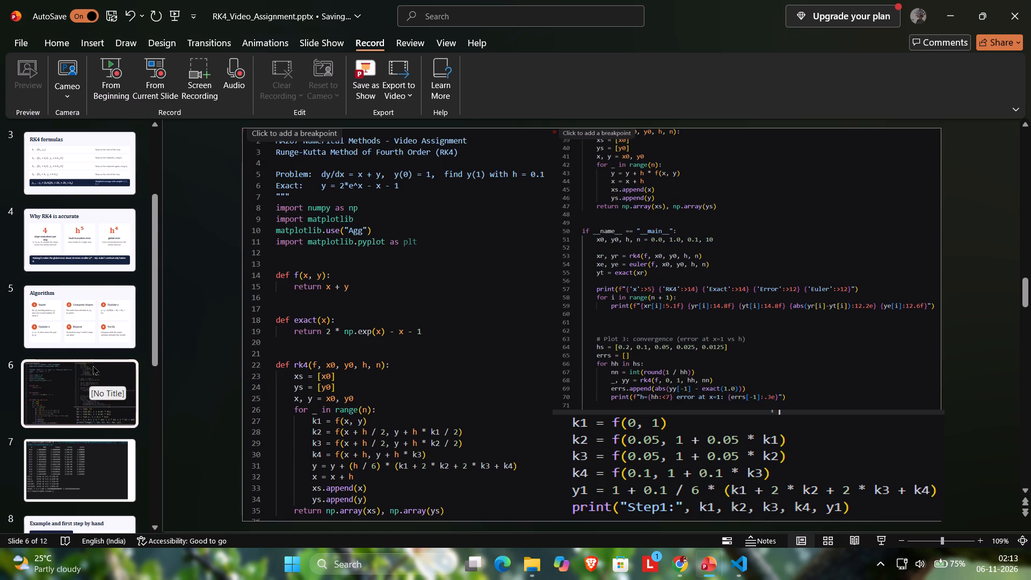
# Compare the code screenshot, the terminal output and the Example and first step by hand slides (slides 6 to 8).
pyautogui.scroll(-1, 93, 365)
pyautogui.click(98, 327)
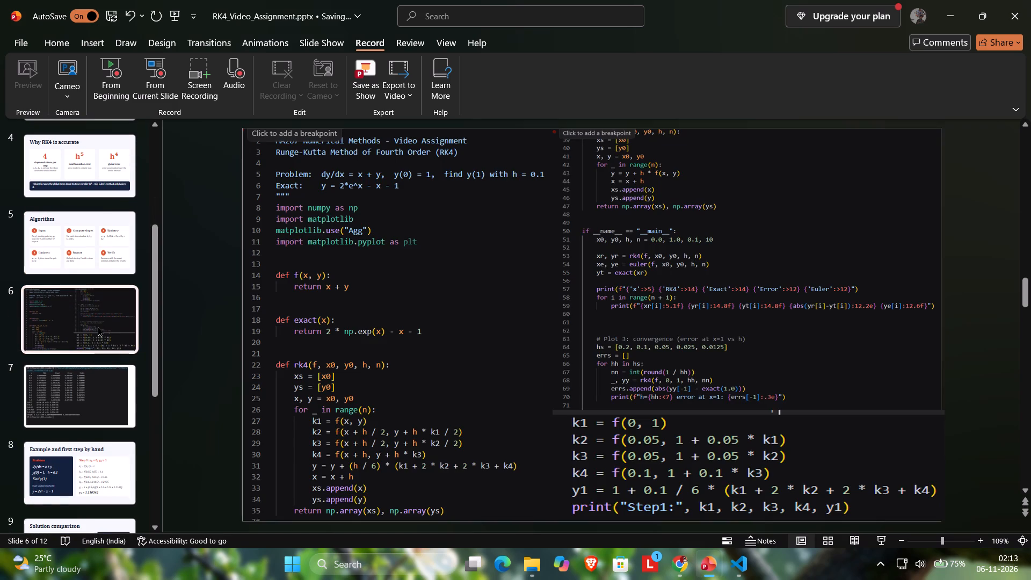
pyautogui.click(80, 400)
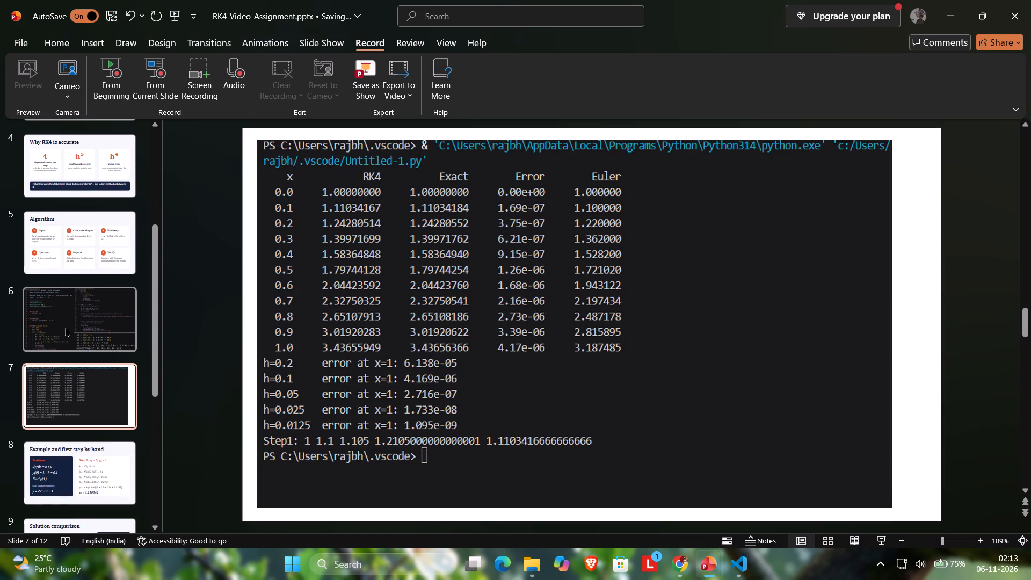
pyautogui.click(73, 386)
pyautogui.scroll(-1, 72, 407)
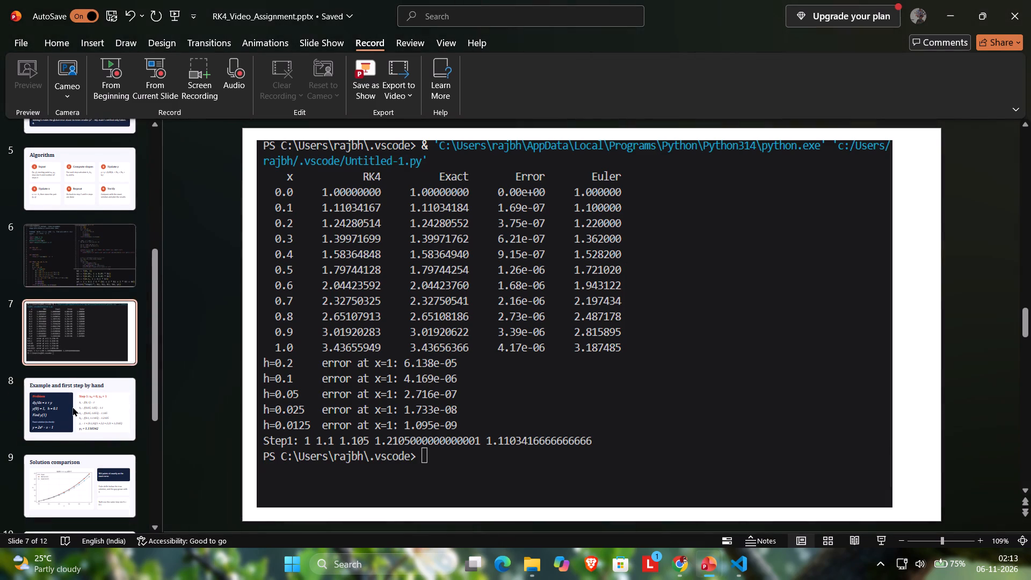
pyautogui.click(72, 406)
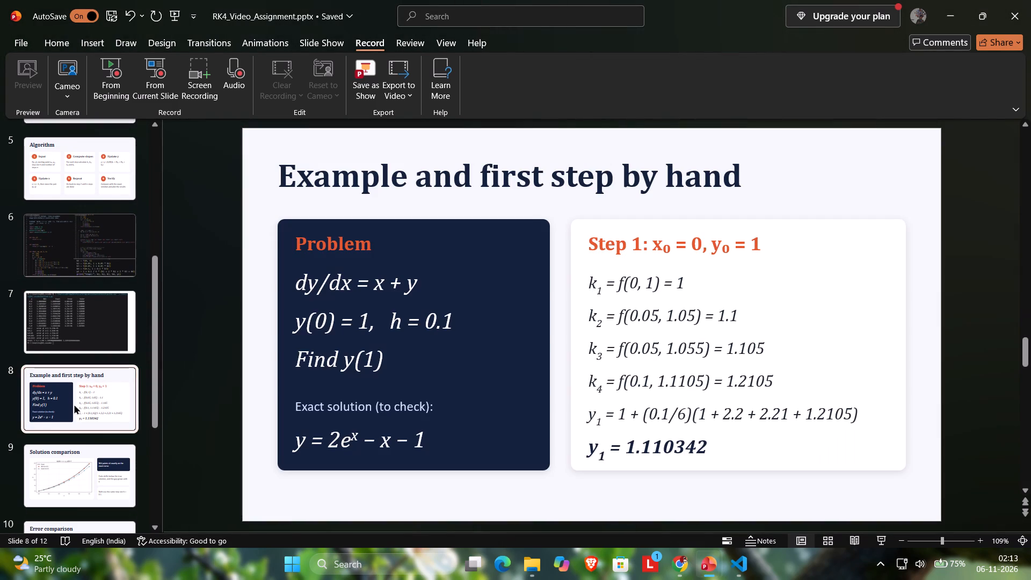
pyautogui.click(66, 339)
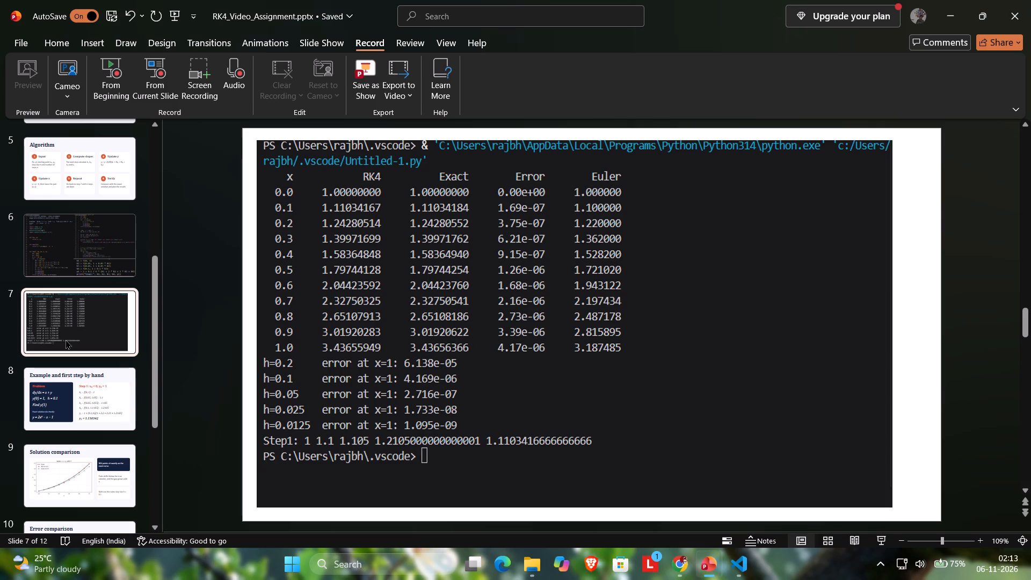
pyautogui.click(78, 413)
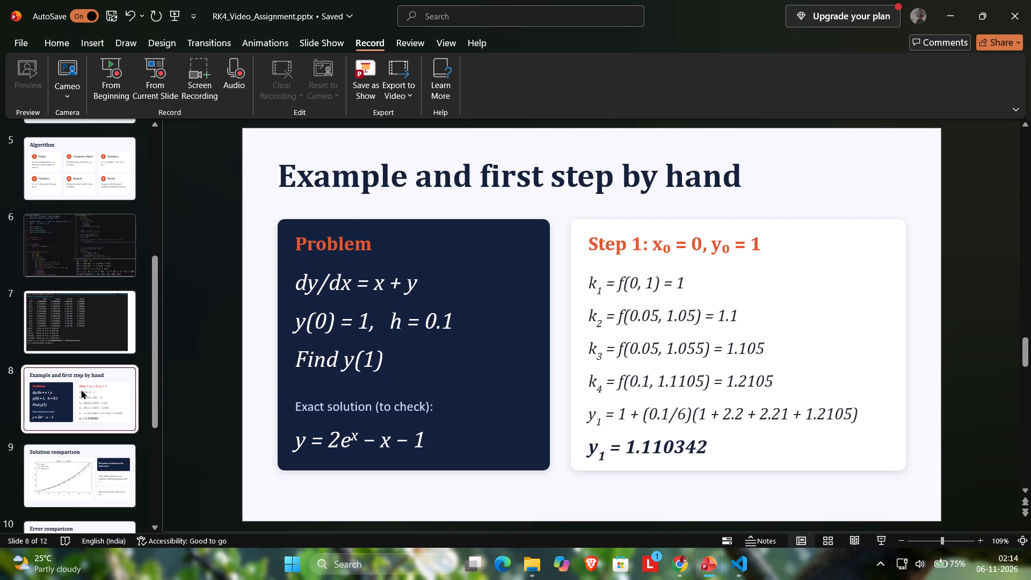
pyautogui.click(94, 321)
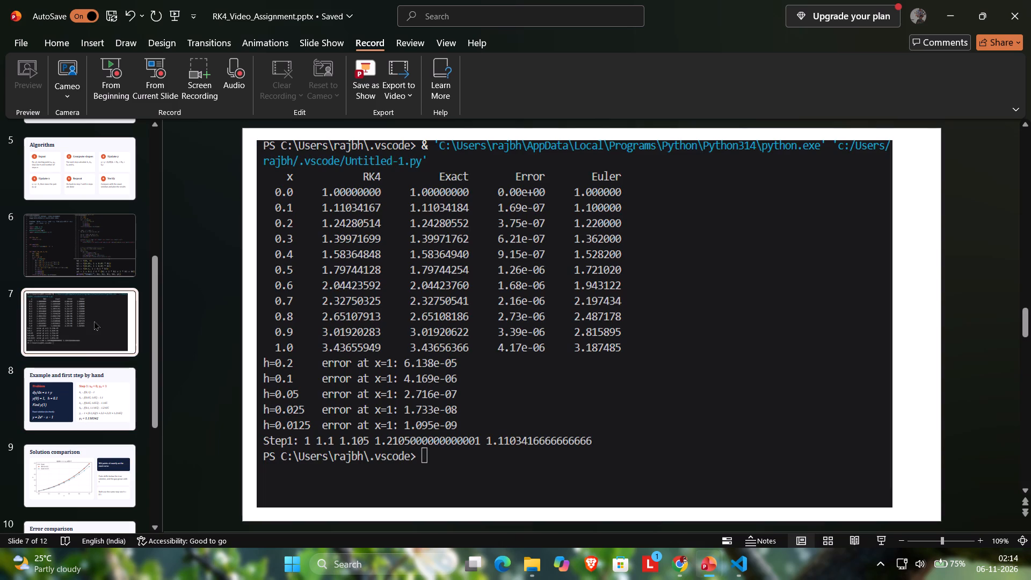
pyautogui.click(91, 412)
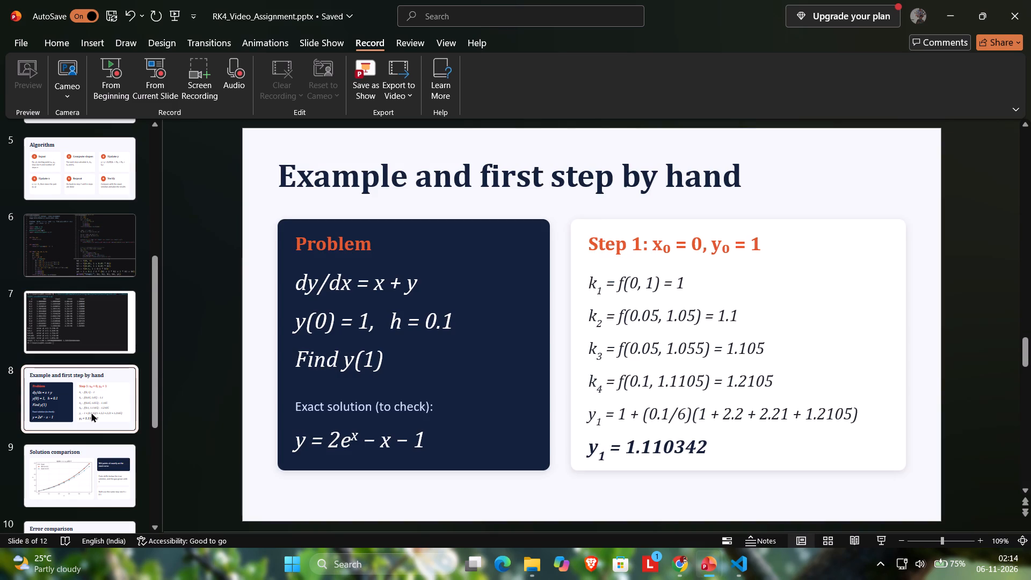
# Review the closing slides, from Solution comparison through Error comparison and Order of convergence to the Conclusion.
pyautogui.scroll(-1, 91, 412)
pyautogui.click(91, 412)
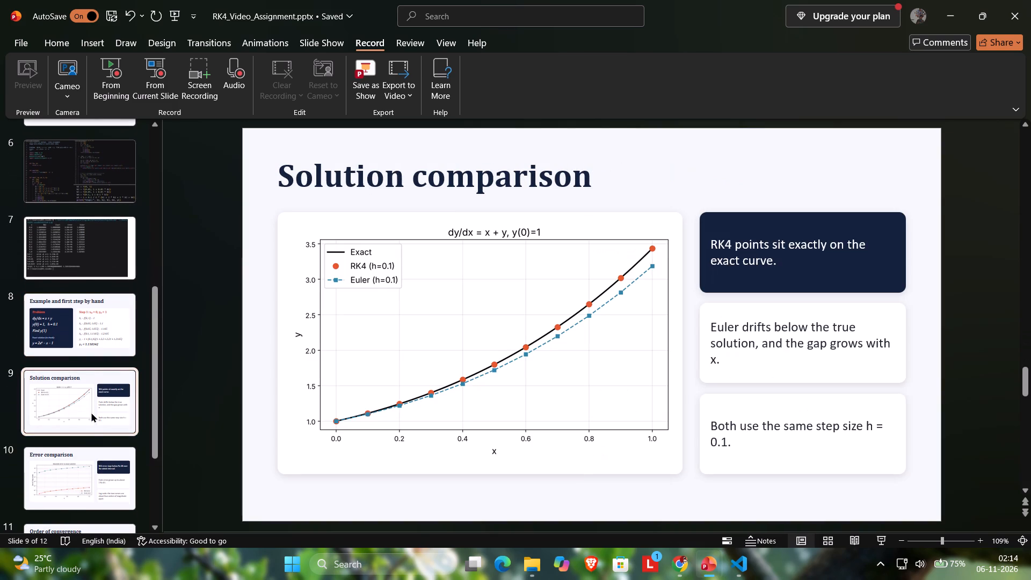
pyautogui.scroll(-1, 91, 412)
pyautogui.click(91, 412)
pyautogui.scroll(-1, 91, 412)
pyautogui.click(91, 412)
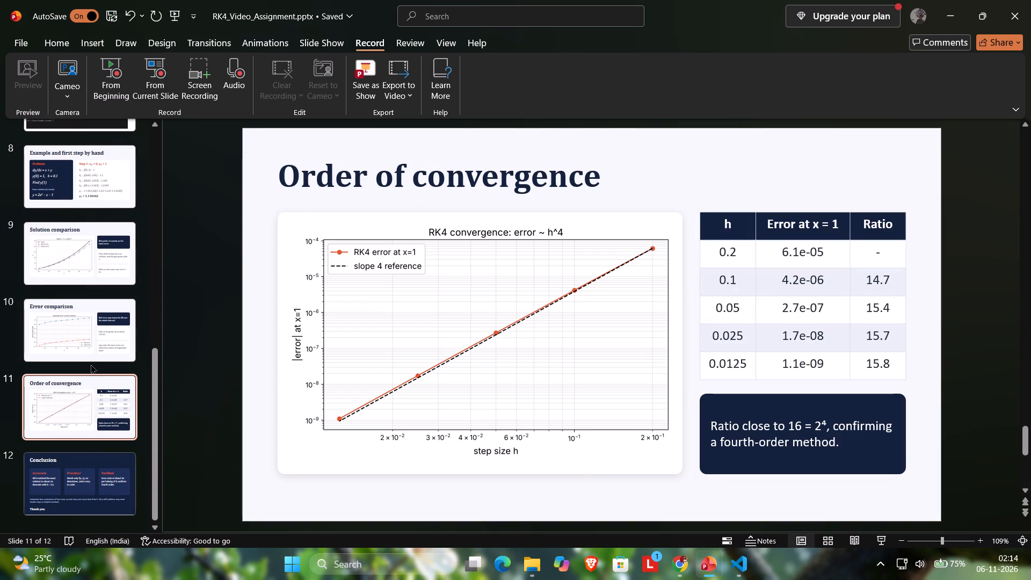
pyautogui.click(94, 258)
pyautogui.click(96, 321)
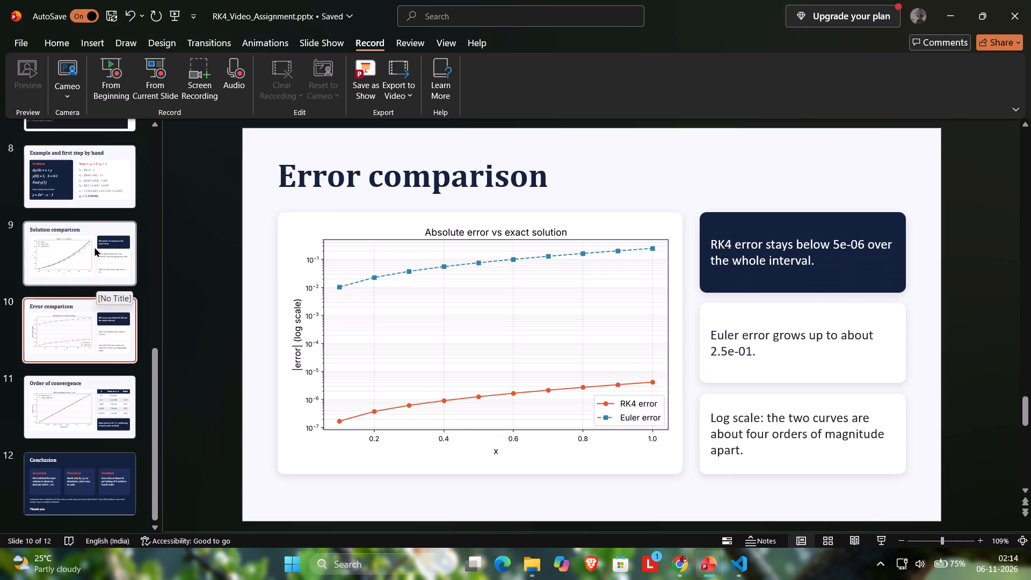
pyautogui.click(95, 247)
pyautogui.click(97, 327)
pyautogui.click(89, 412)
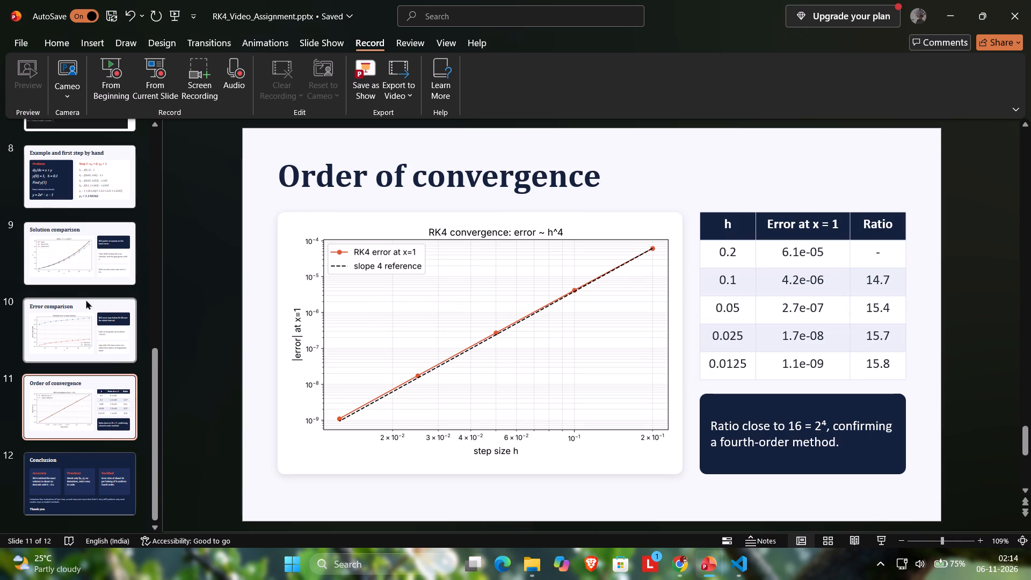
pyautogui.scroll(-3, 97, 300)
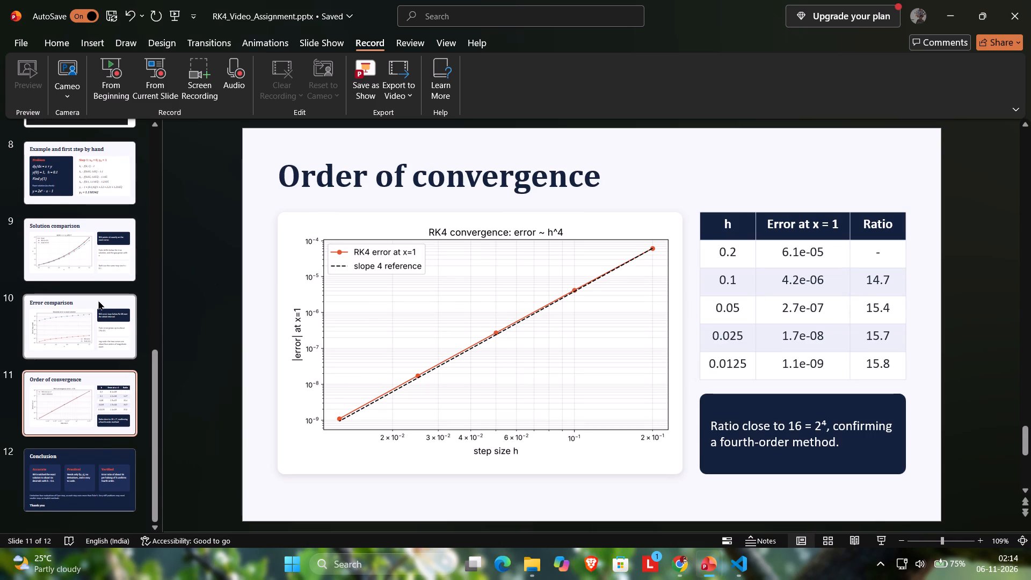
pyautogui.scroll(-3, 98, 300)
pyautogui.click(91, 473)
# Start the recording view from the title slide, read through the slides and teleprompter notes up to Conclusion, and close the view without recording.
pyautogui.scroll(8, 69, 322)
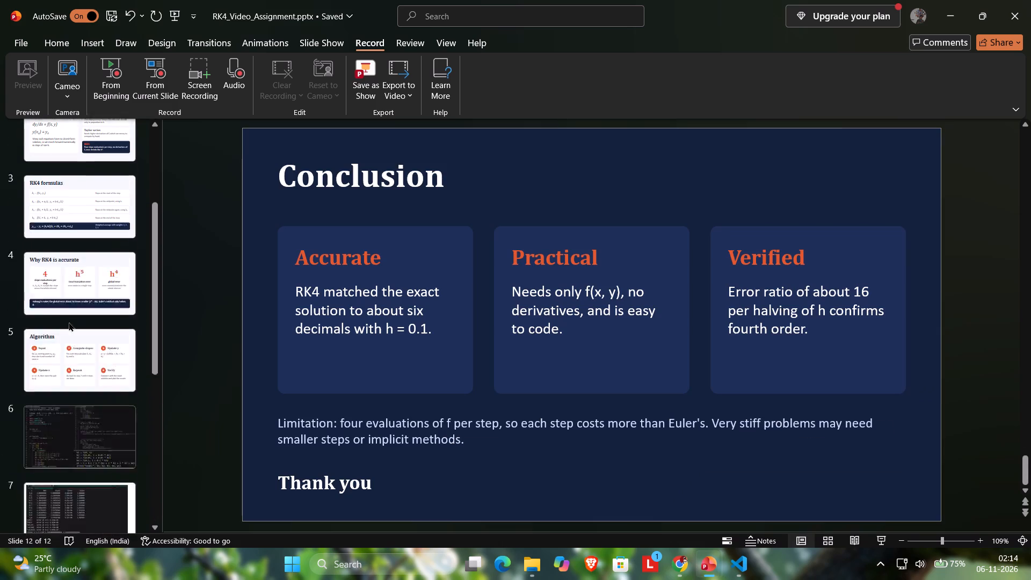
pyautogui.click(109, 80)
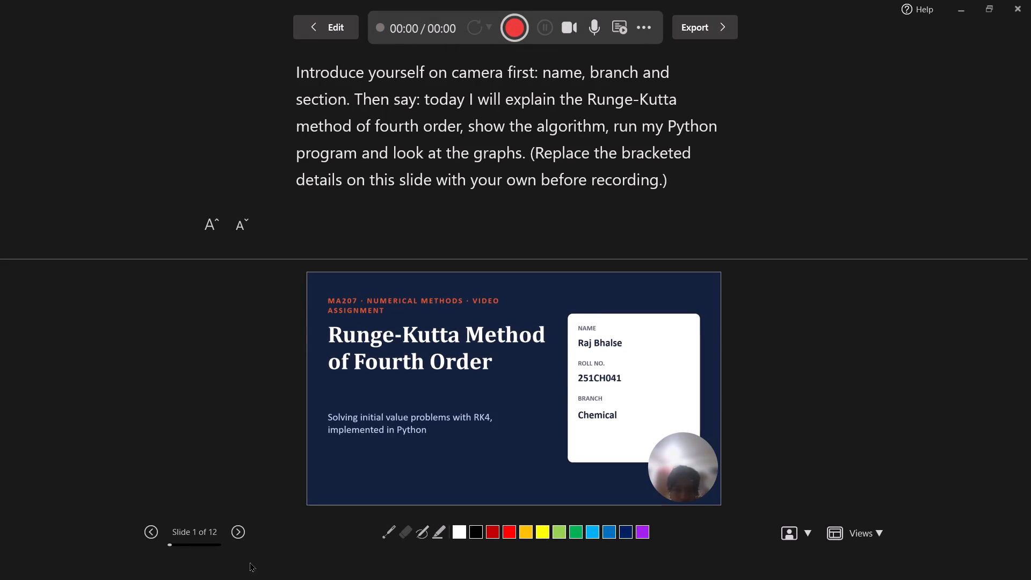
pyautogui.click(237, 534)
pyautogui.tripleClick(237, 534)
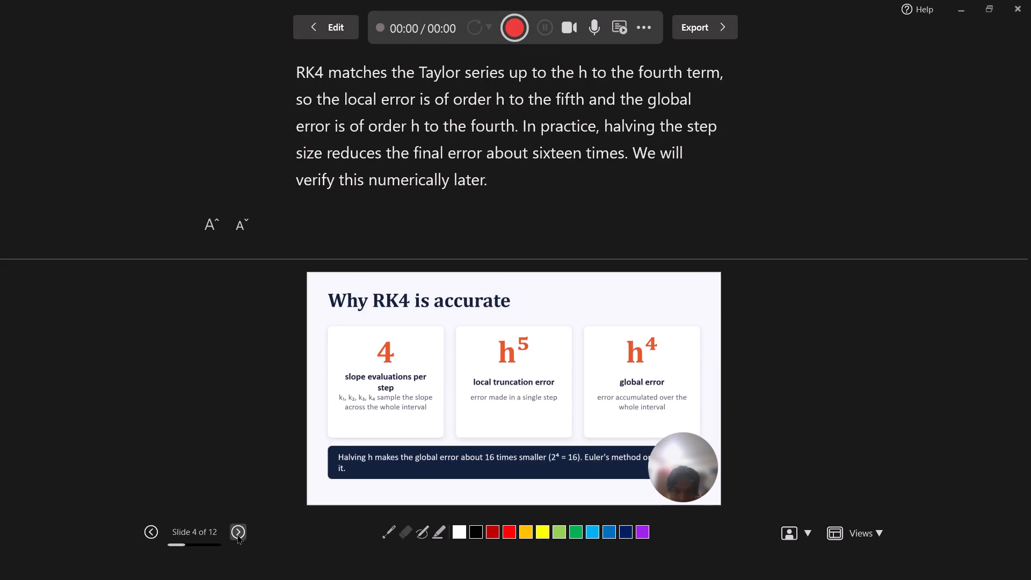
pyautogui.click(237, 534)
pyautogui.click(237, 534)
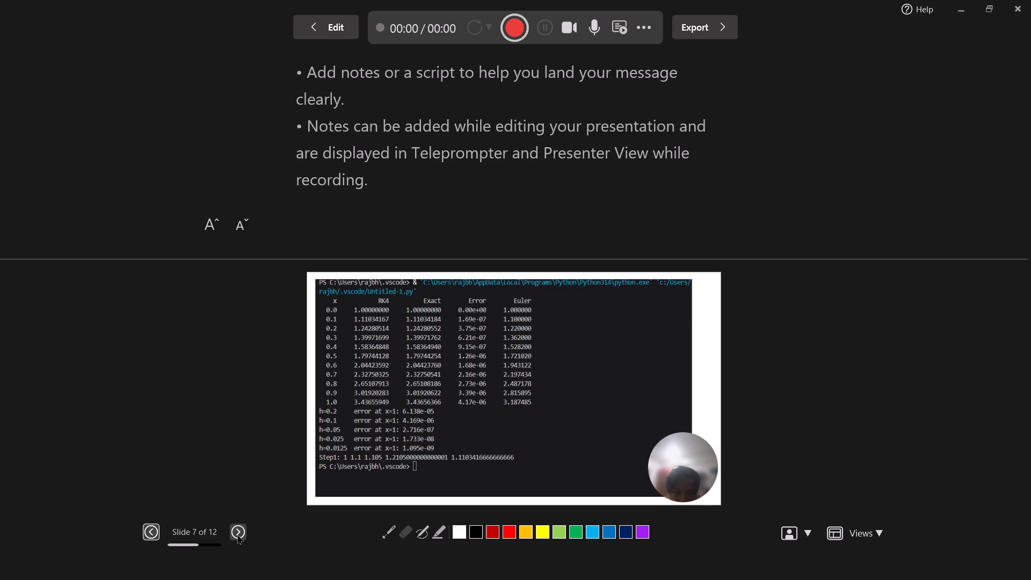
pyautogui.click(237, 534)
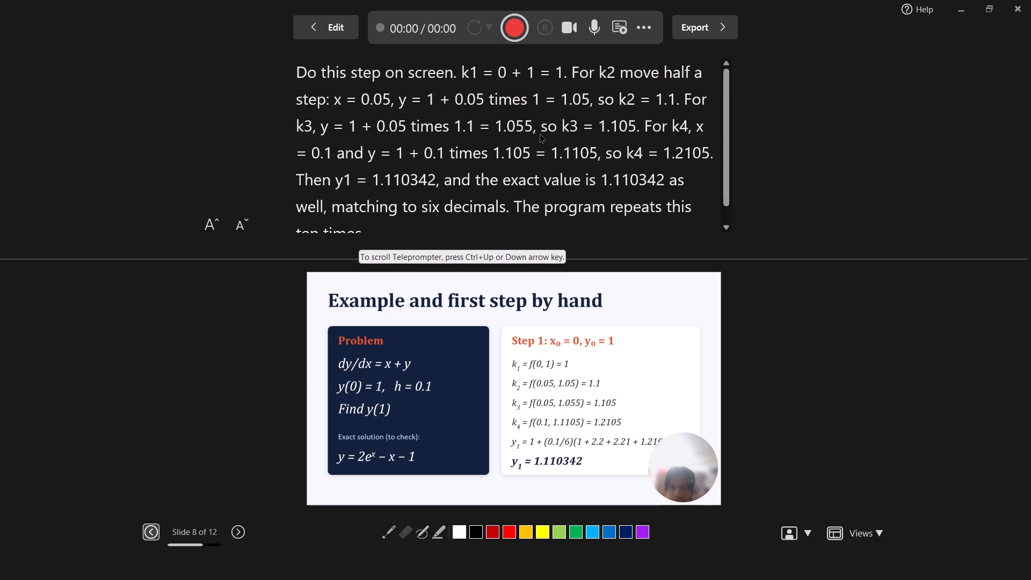
pyautogui.scroll(-1, 527, 91)
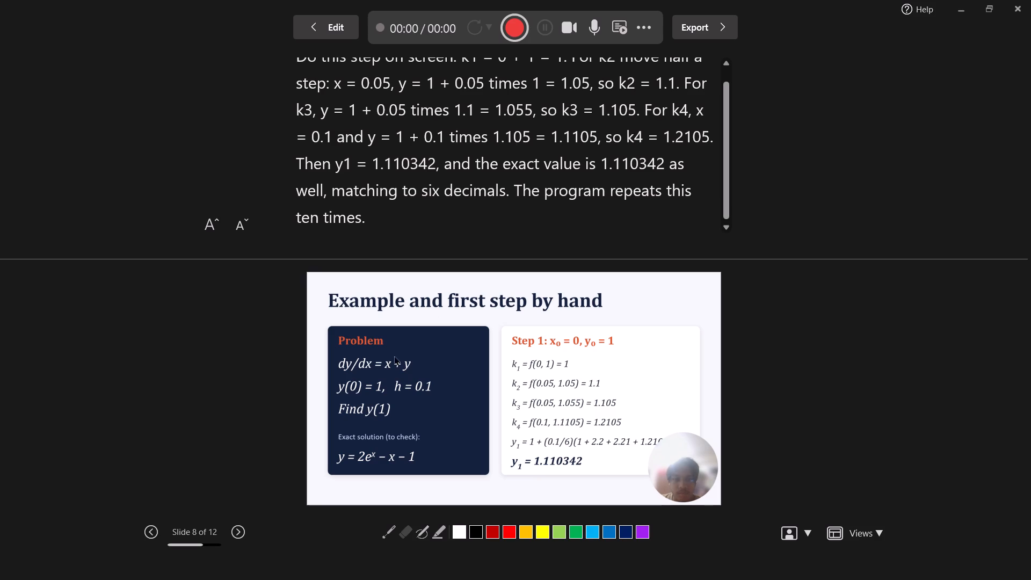
pyautogui.click(241, 528)
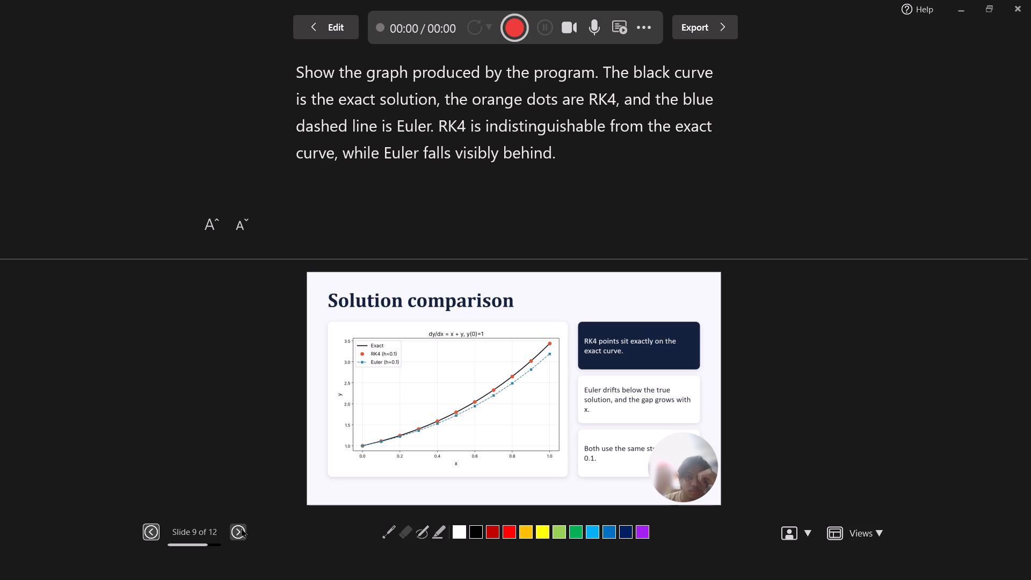
pyautogui.click(241, 528)
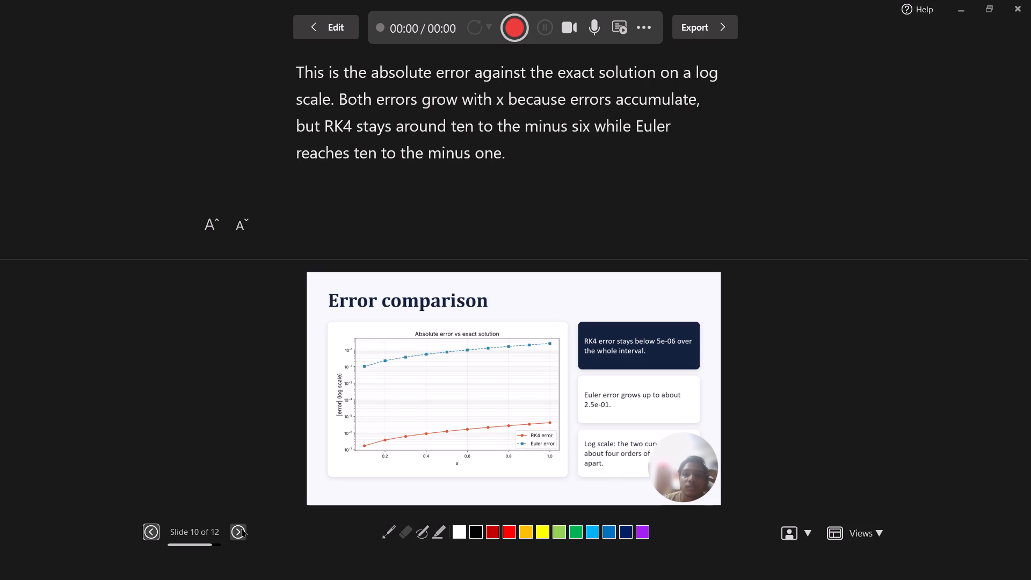
pyautogui.click(241, 528)
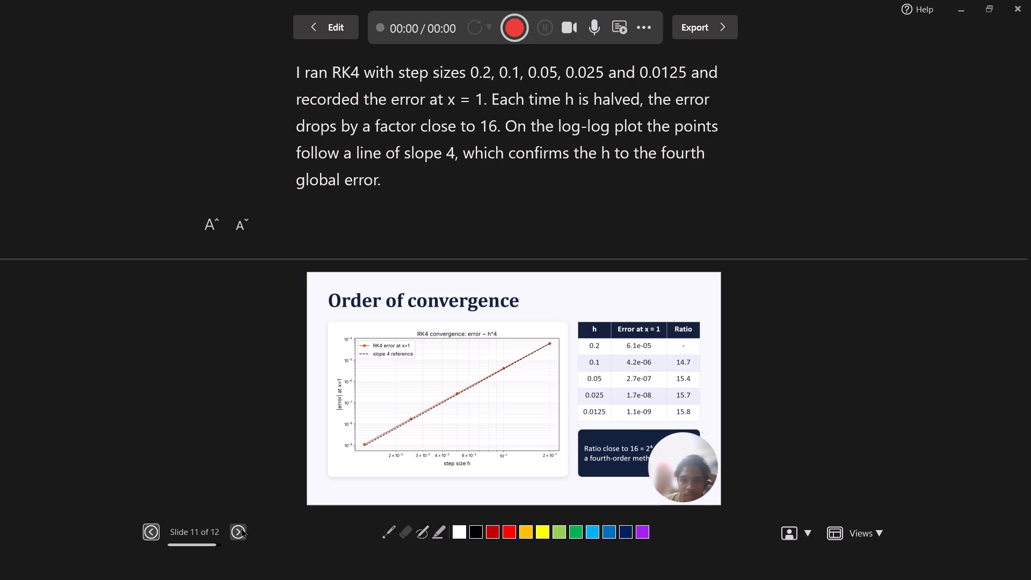
pyautogui.click(241, 528)
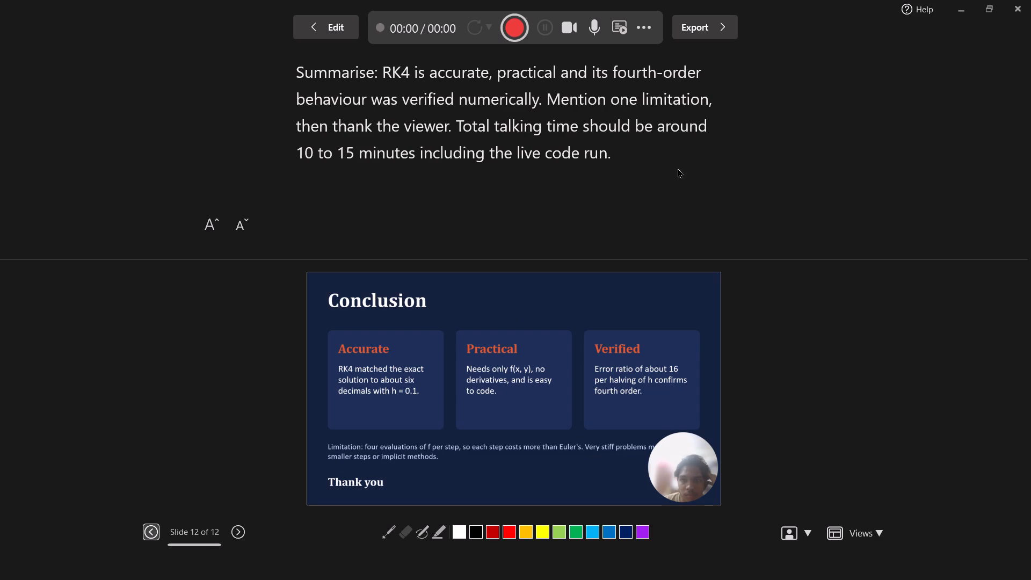
pyautogui.click(1020, 6)
# Cut the Order of convergence slide (slide 11) from the presentation.
pyautogui.scroll(-7, 122, 332)
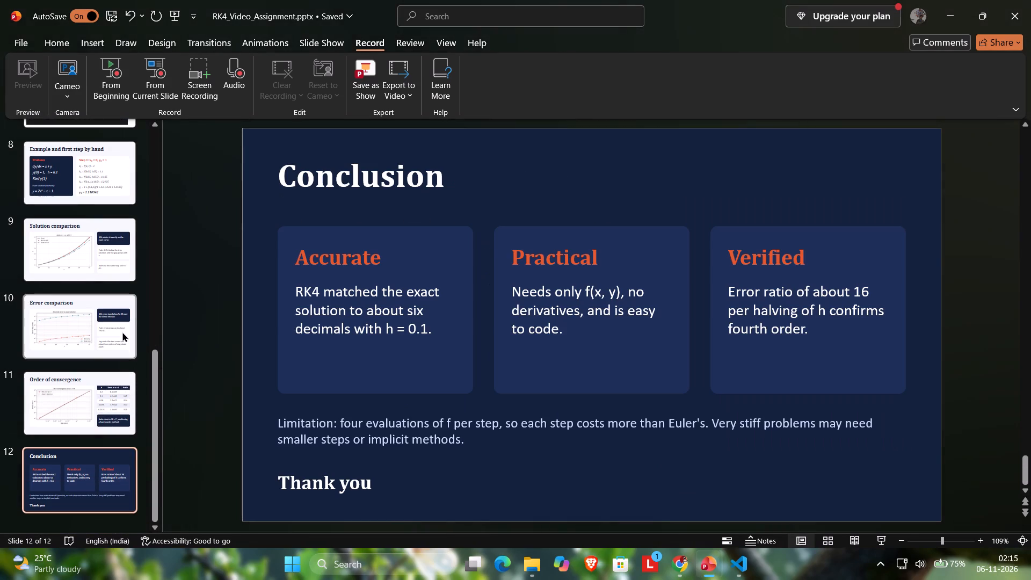
pyautogui.scroll(-1, 122, 332)
pyautogui.click(80, 403)
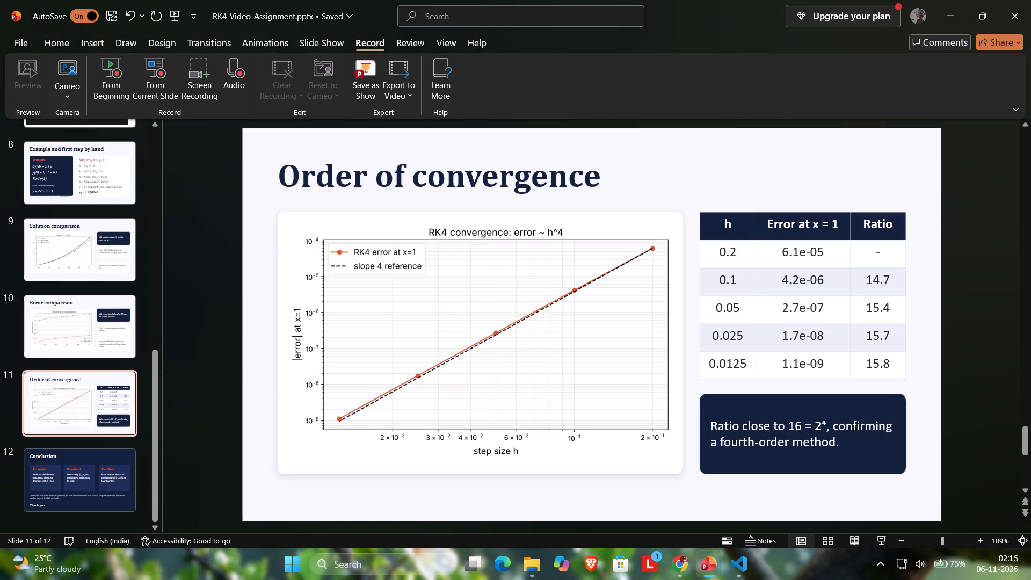
pyautogui.keyDown('ctrl'); pyautogui.click(287, 374); pyautogui.keyUp('ctrl')
pyautogui.hotkey('ctrl', 'x')
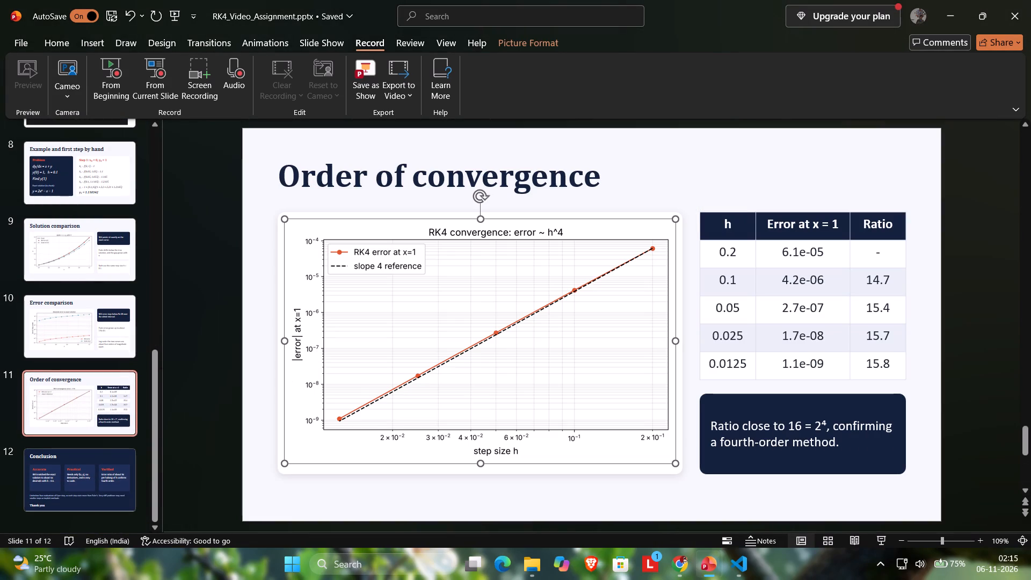
pyautogui.click(85, 410)
pyautogui.click(85, 410)
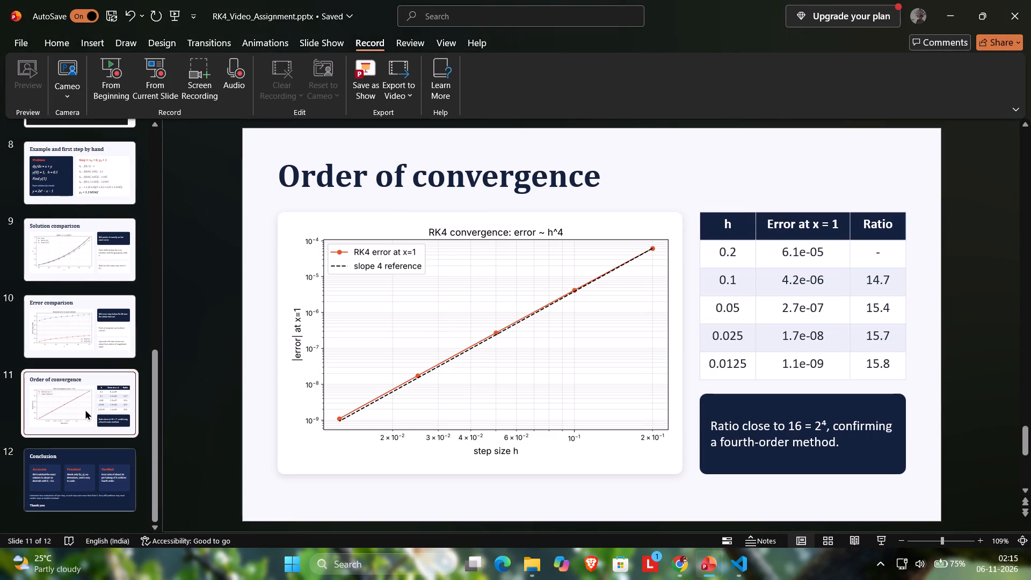
pyautogui.hotkey('ctrl', 'x')
pyautogui.click(85, 410)
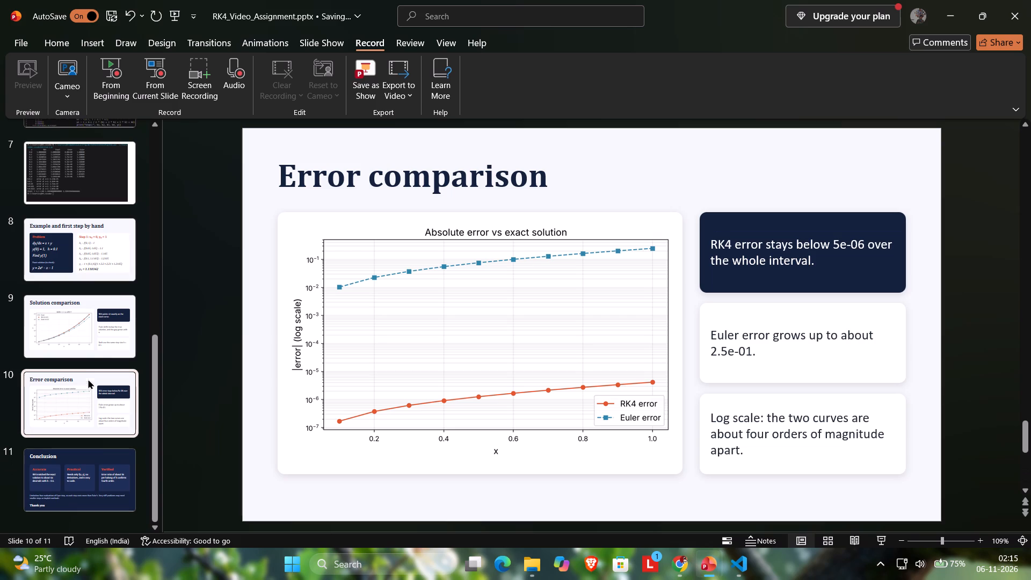
# Start the recording view from the title slide.
pyautogui.scroll(17, 87, 318)
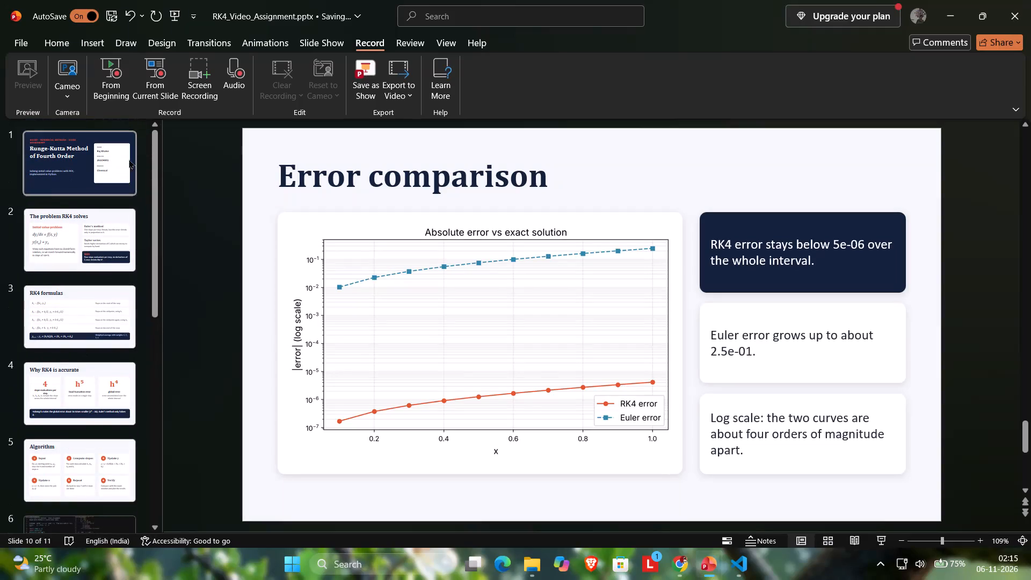
pyautogui.click(123, 66)
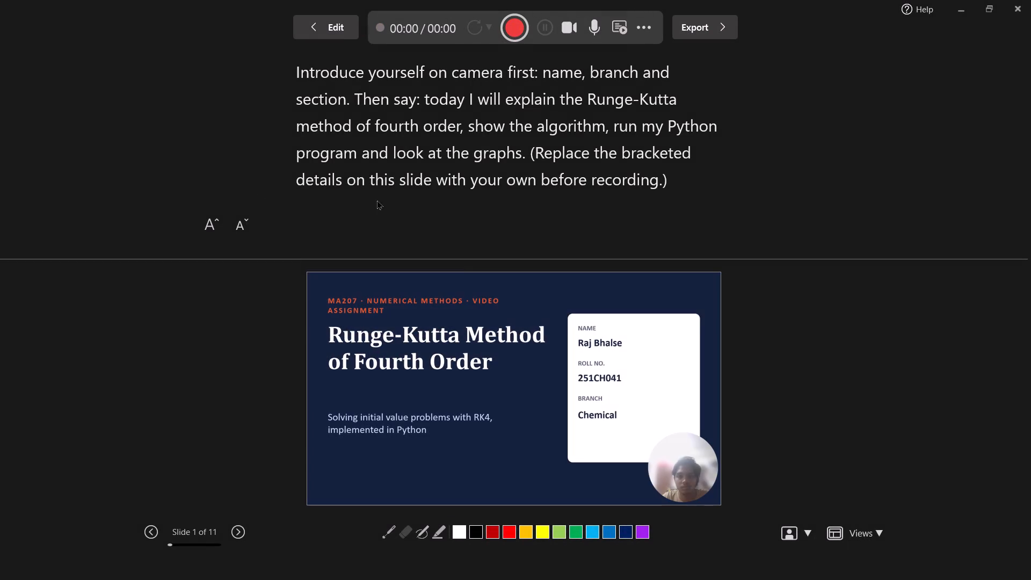